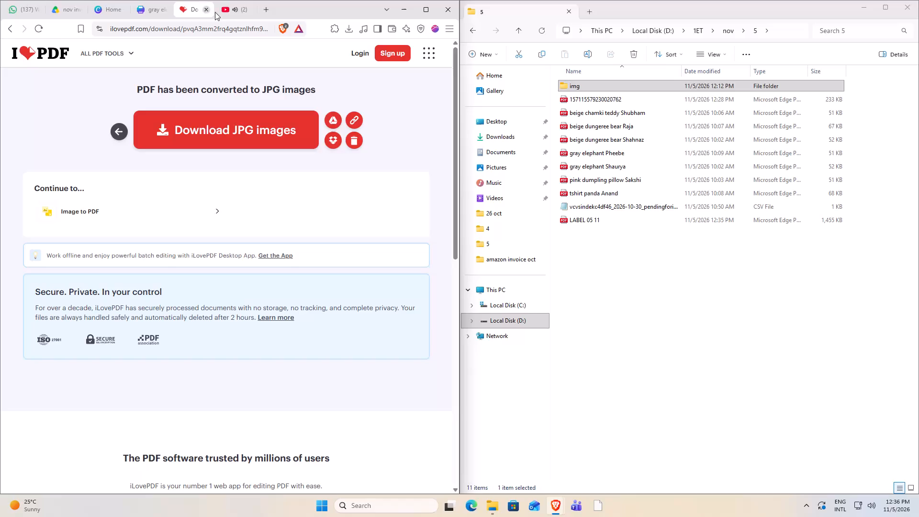
Open the FirstCry Vcom seller portal in a new browser tab and bring up its Live Product List.
{"action": "left_click", "coordinate": [267, 8]}
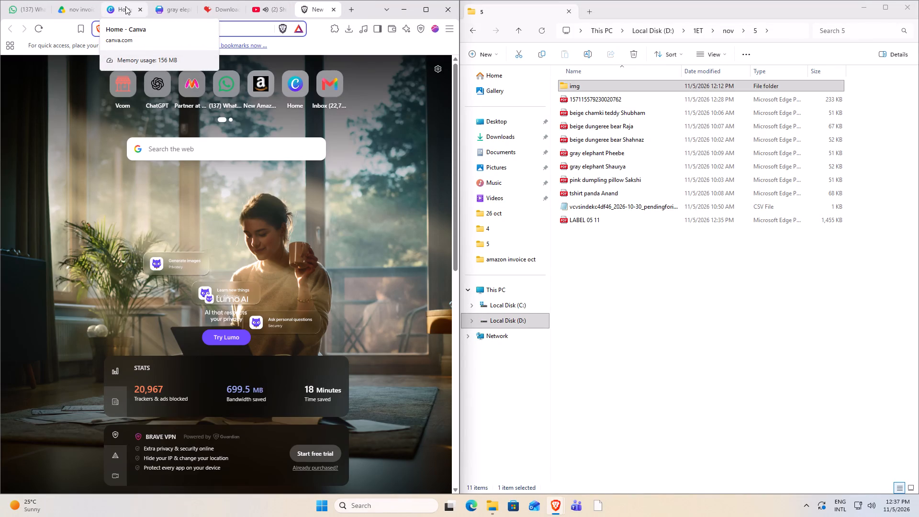
{"action": "left_click", "coordinate": [197, 31]}
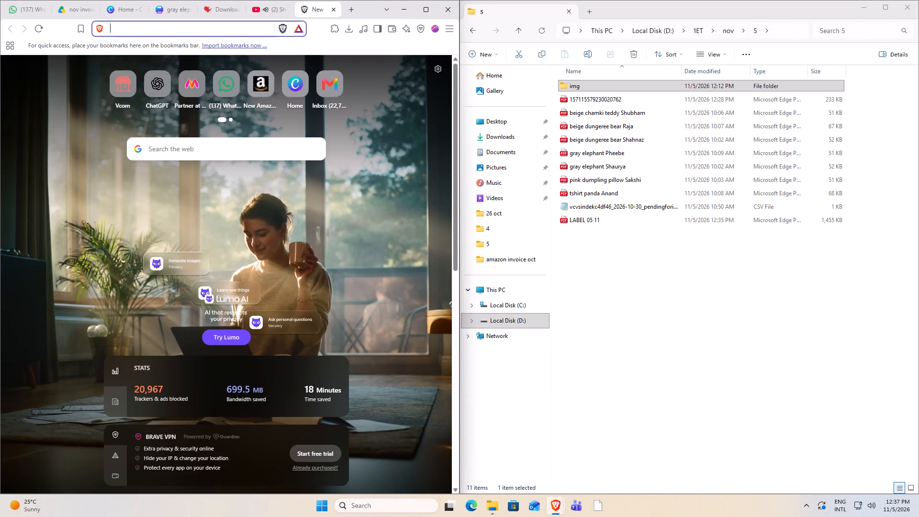
{"action": "type", "text": "VC"}
{"action": "left_click", "coordinate": [173, 66]}
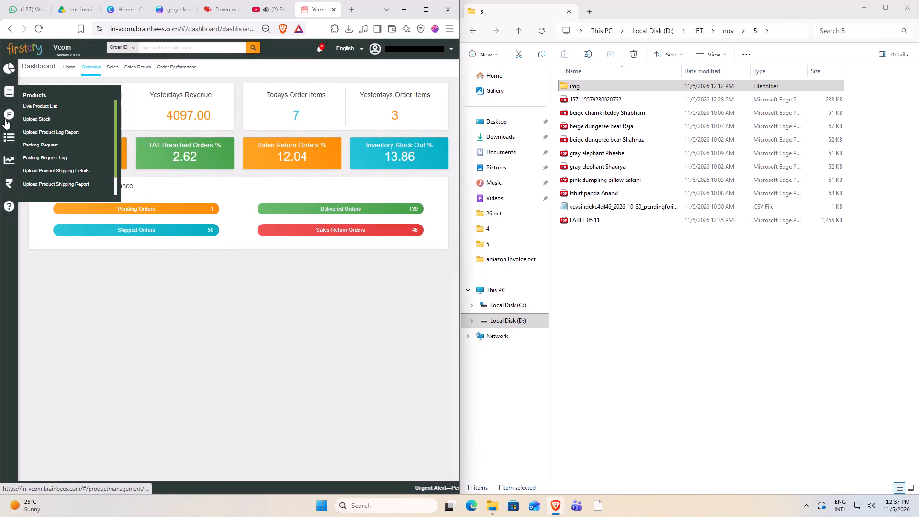
{"action": "left_click", "coordinate": [30, 116]}
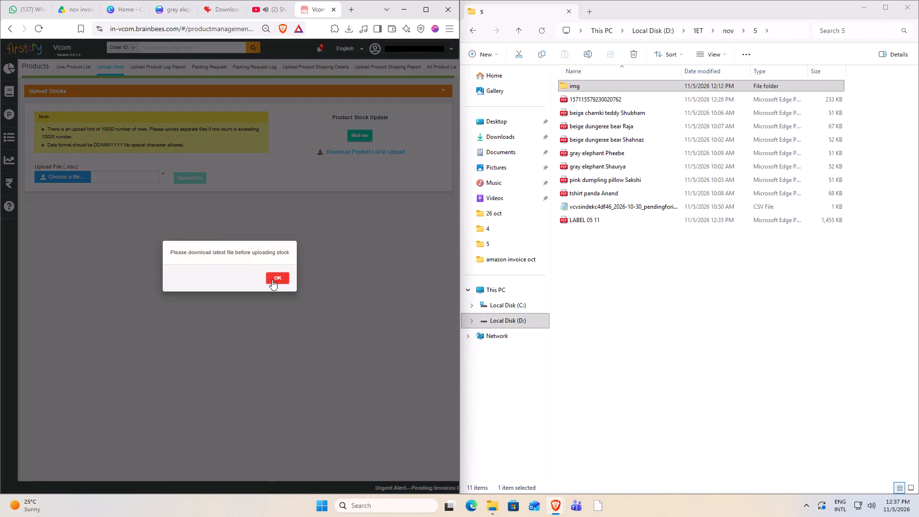
{"action": "left_click", "coordinate": [272, 280]}
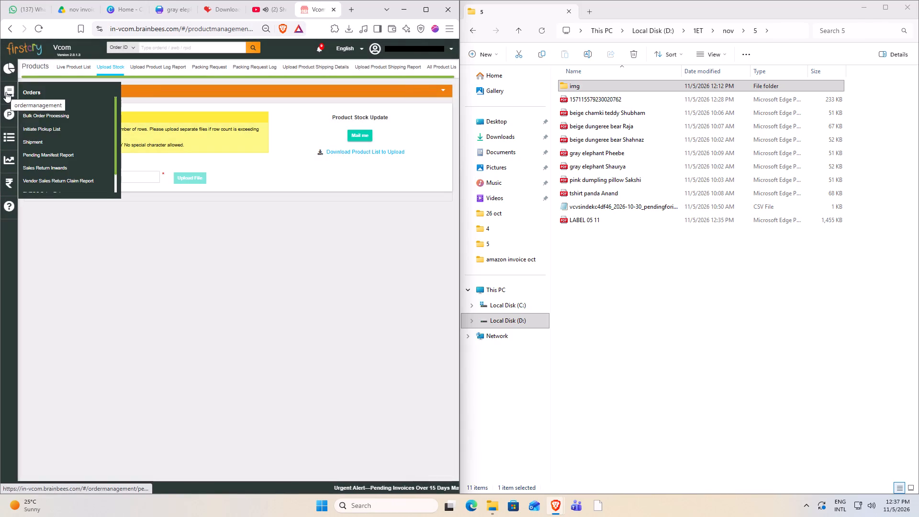
{"action": "left_click", "coordinate": [28, 111]}
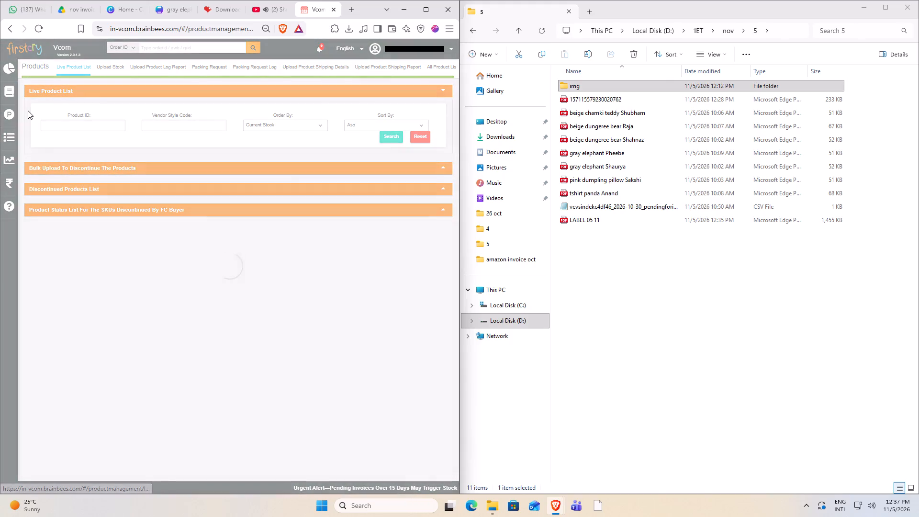
Look through the products in the Live Product List, checking their style codes and current stock.
{"action": "scroll", "coordinate": [127, 311], "scroll_direction": "down", "scroll_amount": 4}
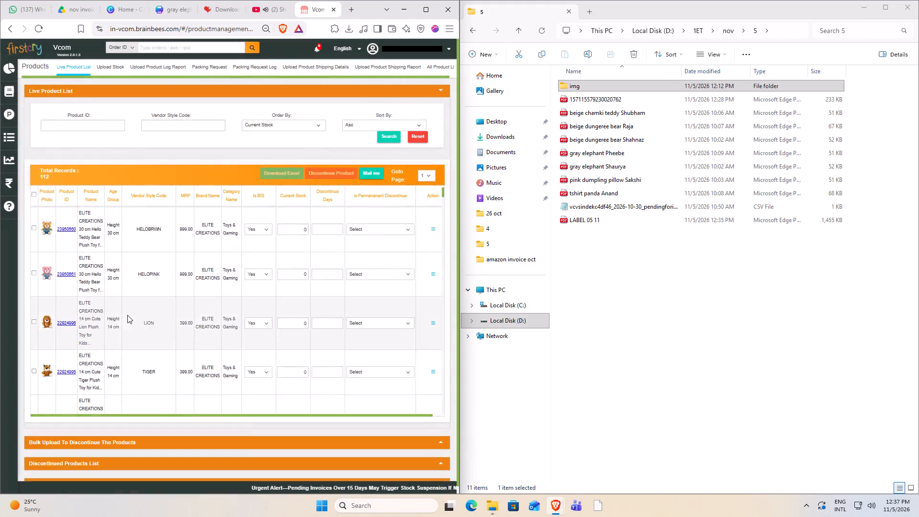
{"action": "scroll", "coordinate": [127, 315], "scroll_direction": "down", "scroll_amount": 20}
{"action": "scroll", "coordinate": [127, 315], "scroll_direction": "down", "scroll_amount": 20}
{"action": "scroll", "coordinate": [127, 315], "scroll_direction": "down", "scroll_amount": 11}
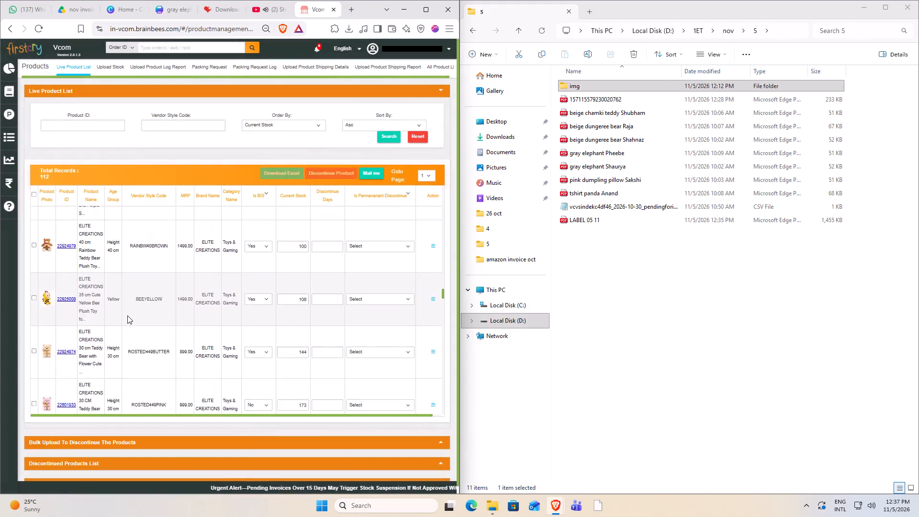
{"action": "scroll", "coordinate": [127, 315], "scroll_direction": "down", "scroll_amount": 20}
{"action": "scroll", "coordinate": [127, 315], "scroll_direction": "down", "scroll_amount": 20}
{"action": "scroll", "coordinate": [127, 315], "scroll_direction": "down", "scroll_amount": 11}
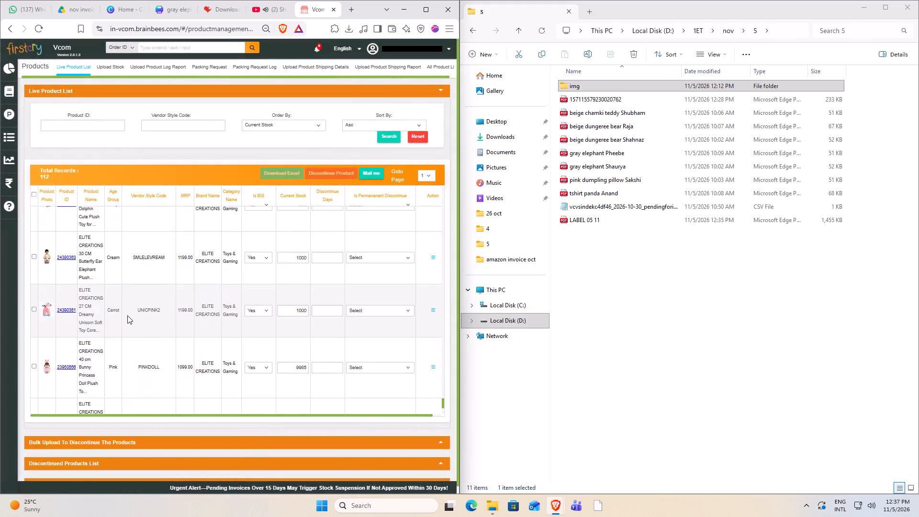
{"action": "scroll", "coordinate": [127, 315], "scroll_direction": "down", "scroll_amount": 16}
{"action": "scroll", "coordinate": [127, 315], "scroll_direction": "up", "scroll_amount": 2}
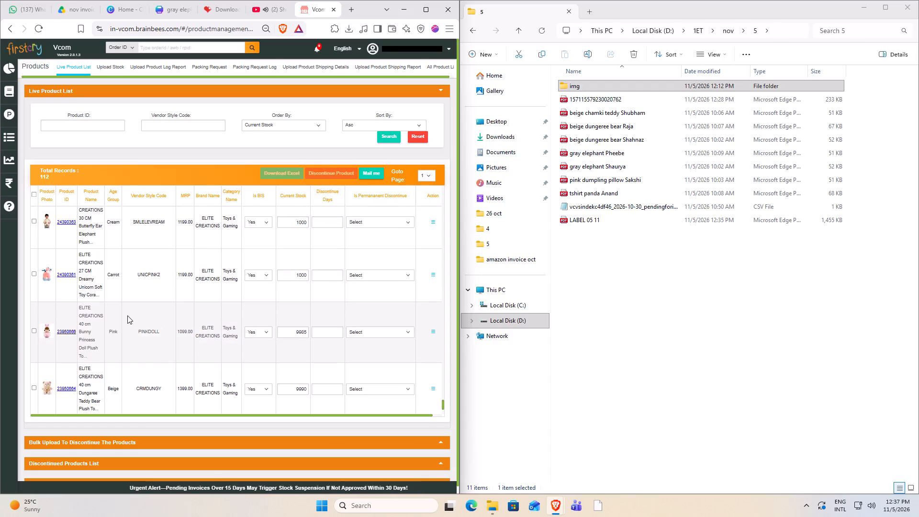
{"action": "scroll", "coordinate": [127, 315], "scroll_direction": "down", "scroll_amount": 7}
{"action": "scroll", "coordinate": [127, 315], "scroll_direction": "up", "scroll_amount": 12}
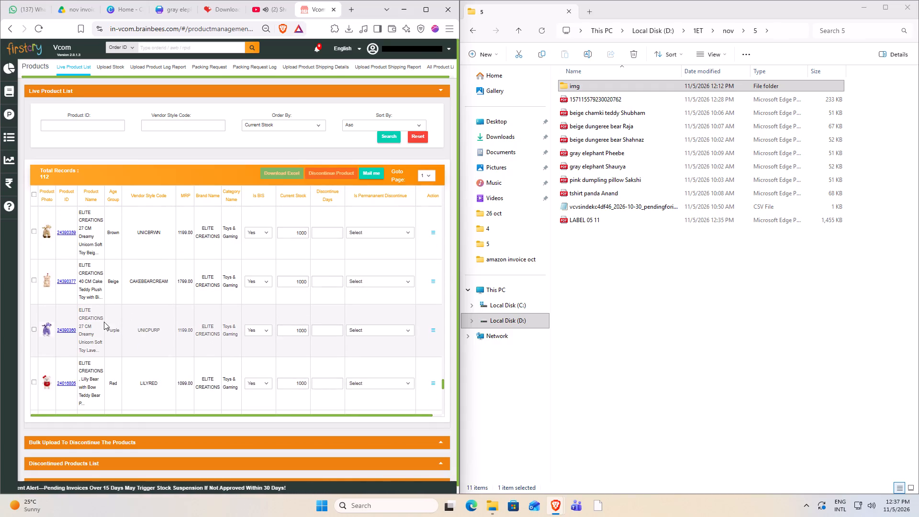
{"action": "scroll", "coordinate": [138, 283], "scroll_direction": "up", "scroll_amount": 4}
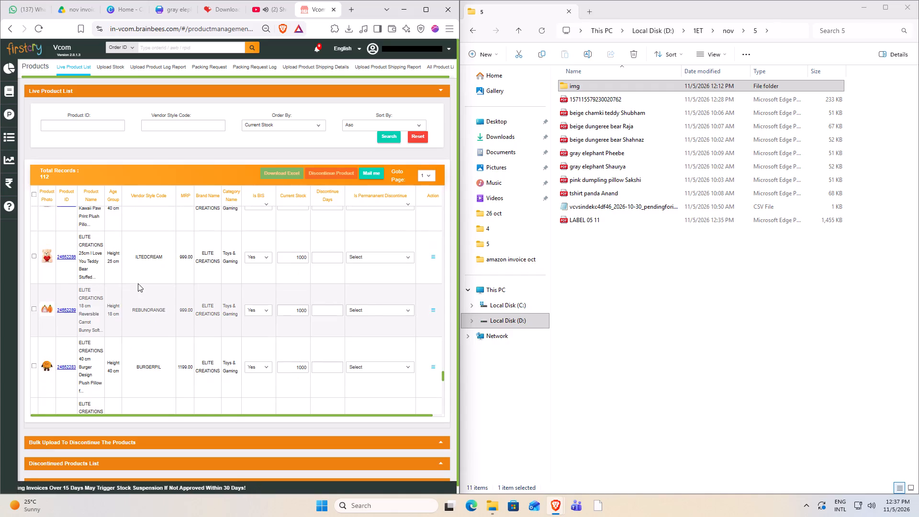
{"action": "scroll", "coordinate": [138, 283], "scroll_direction": "up", "scroll_amount": 2}
{"action": "scroll", "coordinate": [138, 283], "scroll_direction": "down", "scroll_amount": 2}
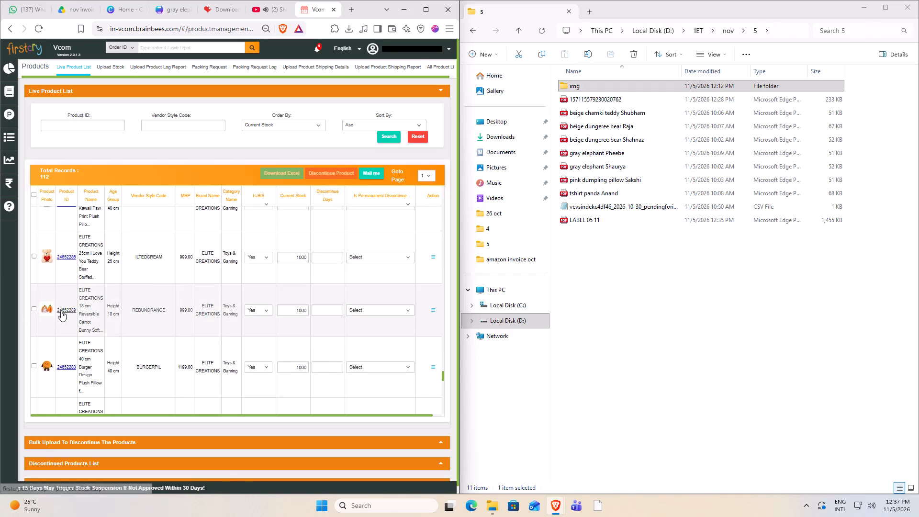
Open the store page of the 18 cm Reversible Carrot Bunny (REBUNORANGE) and examine its details and gallery images.
{"action": "left_click", "coordinate": [61, 311]}
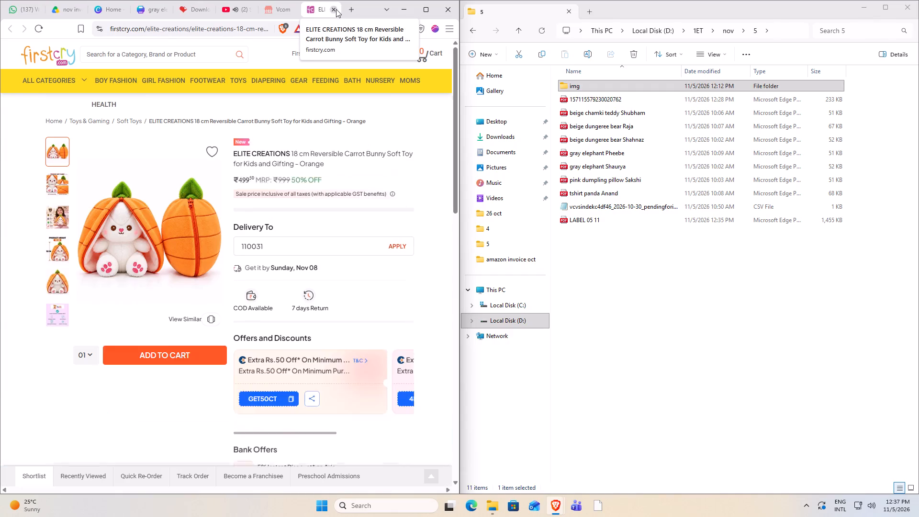
{"action": "scroll", "coordinate": [303, 270], "scroll_direction": "down", "scroll_amount": 4}
{"action": "scroll", "coordinate": [300, 270], "scroll_direction": "up", "scroll_amount": 7}
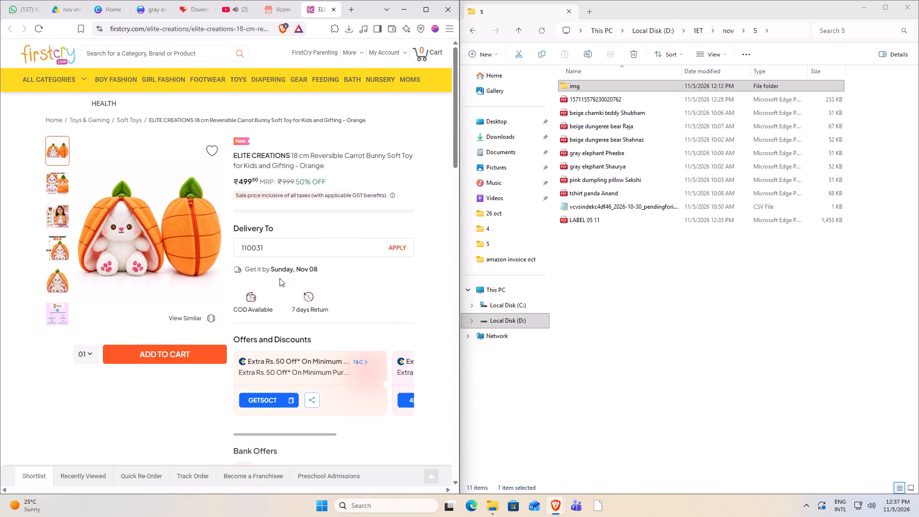
{"action": "scroll", "coordinate": [288, 271], "scroll_direction": "down", "scroll_amount": 16}
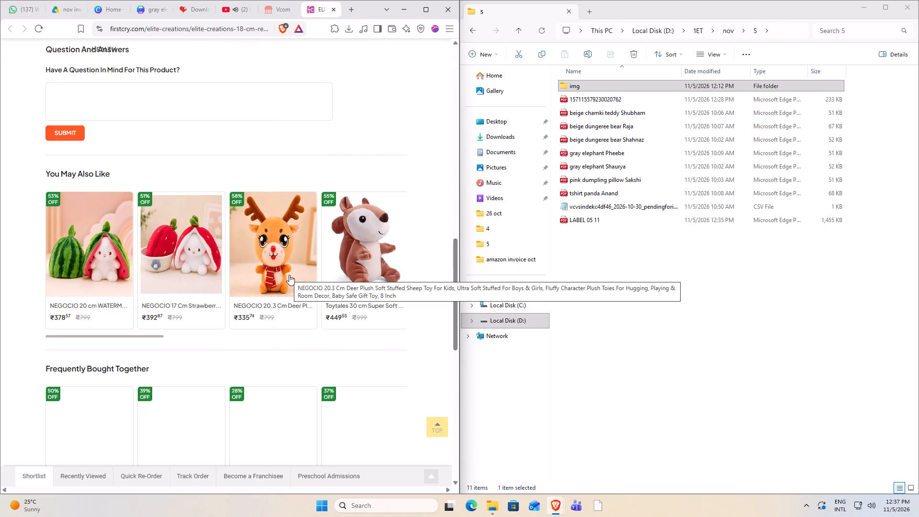
{"action": "scroll", "coordinate": [289, 275], "scroll_direction": "up", "scroll_amount": 14}
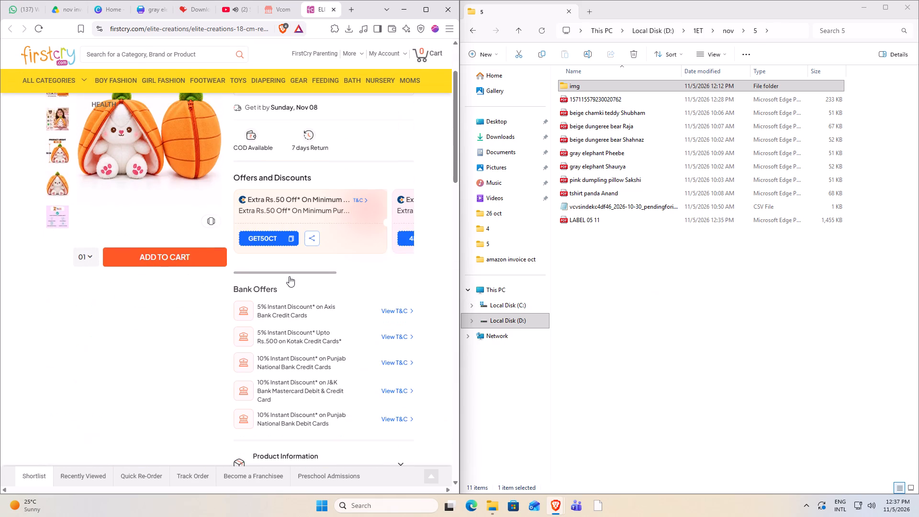
{"action": "scroll", "coordinate": [161, 264], "scroll_direction": "up", "scroll_amount": 5}
{"action": "left_click", "coordinate": [53, 196]}
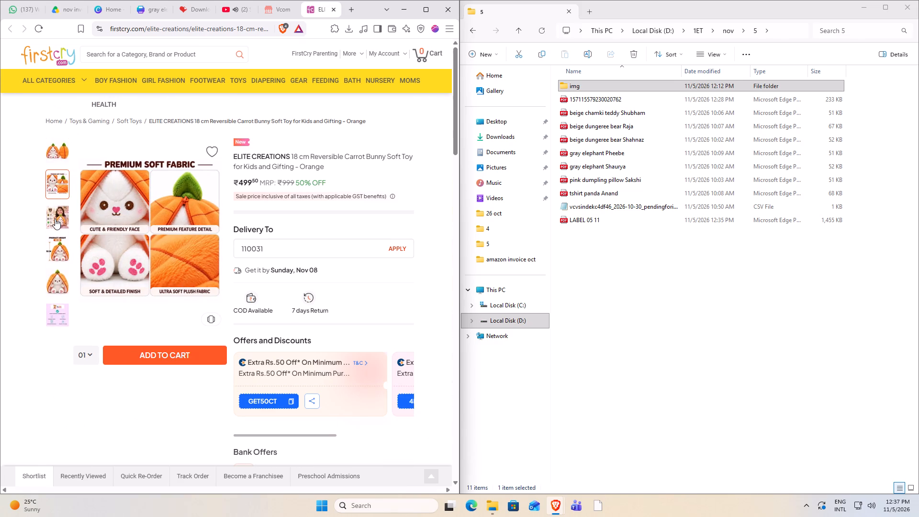
{"action": "left_click", "coordinate": [55, 219]}
{"action": "left_click", "coordinate": [52, 255]}
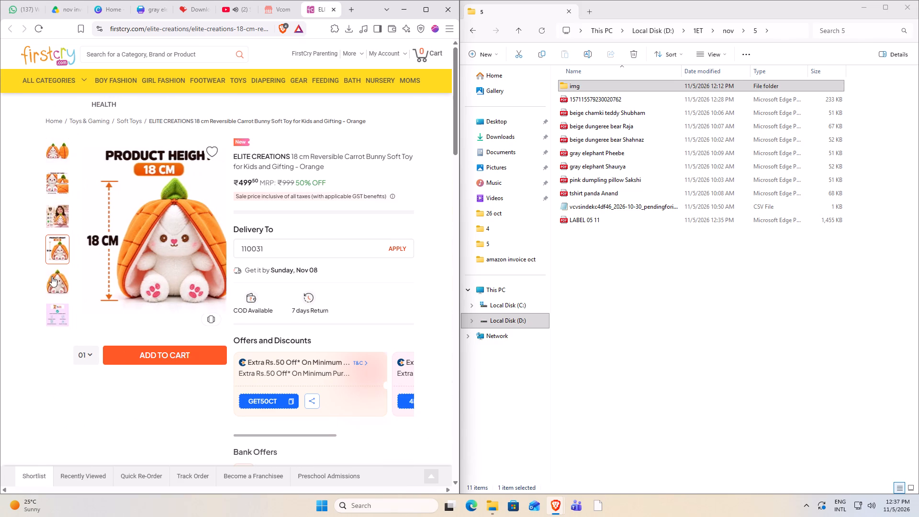
{"action": "left_click", "coordinate": [52, 285]}
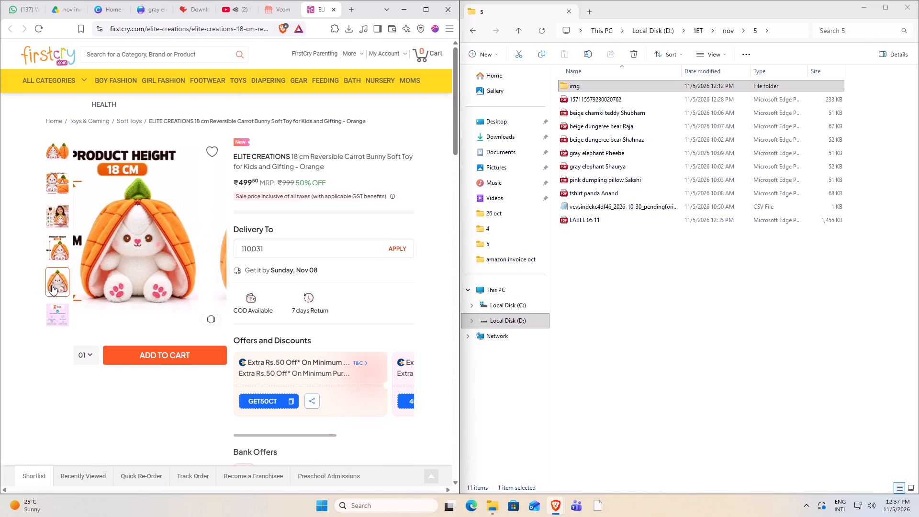
{"action": "left_click", "coordinate": [51, 264]}
{"action": "left_click", "coordinate": [52, 255]}
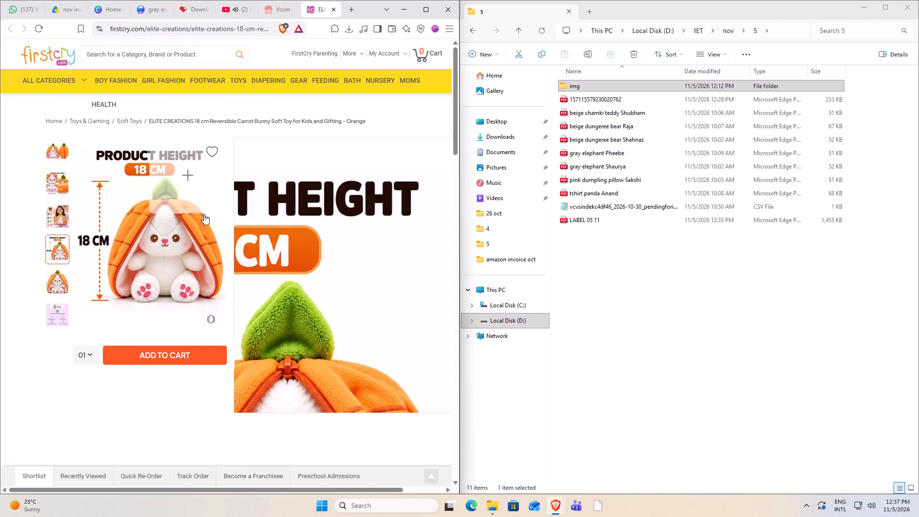
{"action": "left_click", "coordinate": [150, 52]}
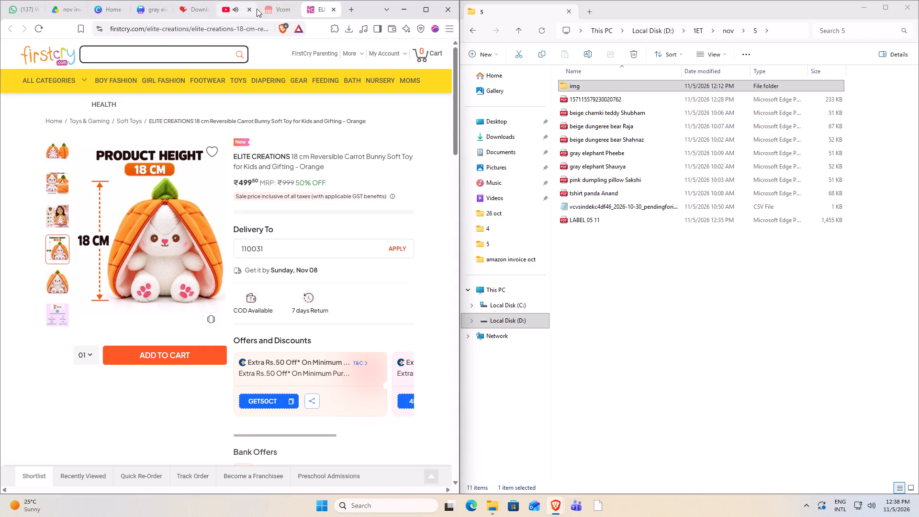
Return to the Vcom Live Product List and look through more of the listed products.
{"action": "left_click", "coordinate": [262, 7]}
{"action": "scroll", "coordinate": [84, 266], "scroll_direction": "down", "scroll_amount": 6}
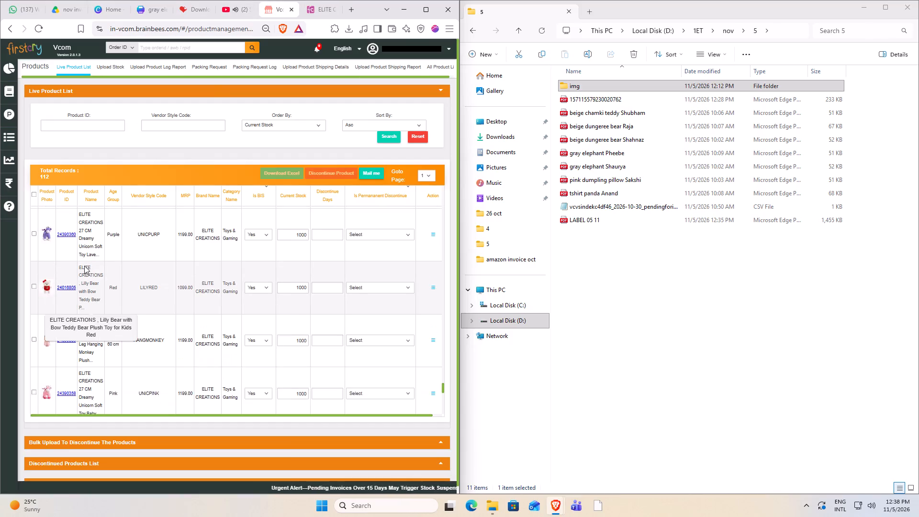
{"action": "scroll", "coordinate": [84, 266], "scroll_direction": "down", "scroll_amount": 20}
{"action": "scroll", "coordinate": [84, 266], "scroll_direction": "up", "scroll_amount": 7}
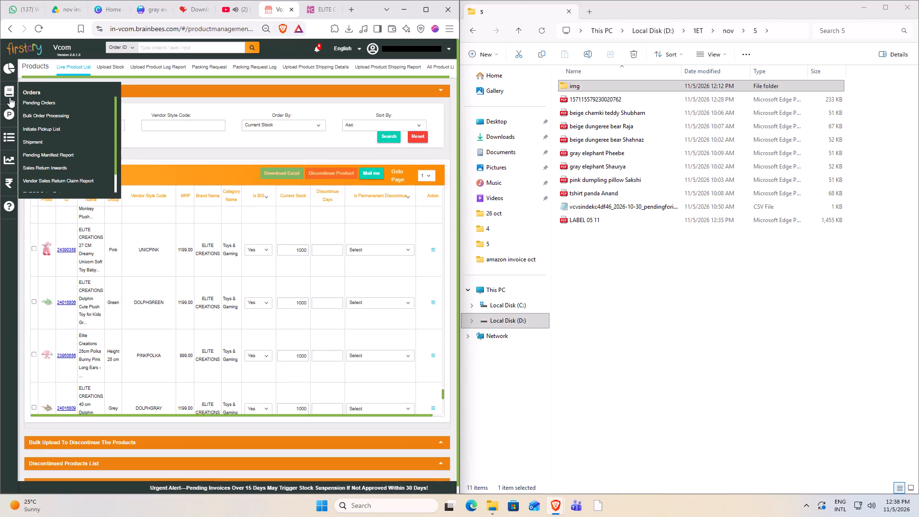
Download the product list for stock upload from the Upload Stock page, saving it in folder 5.
{"action": "left_click", "coordinate": [26, 120]}
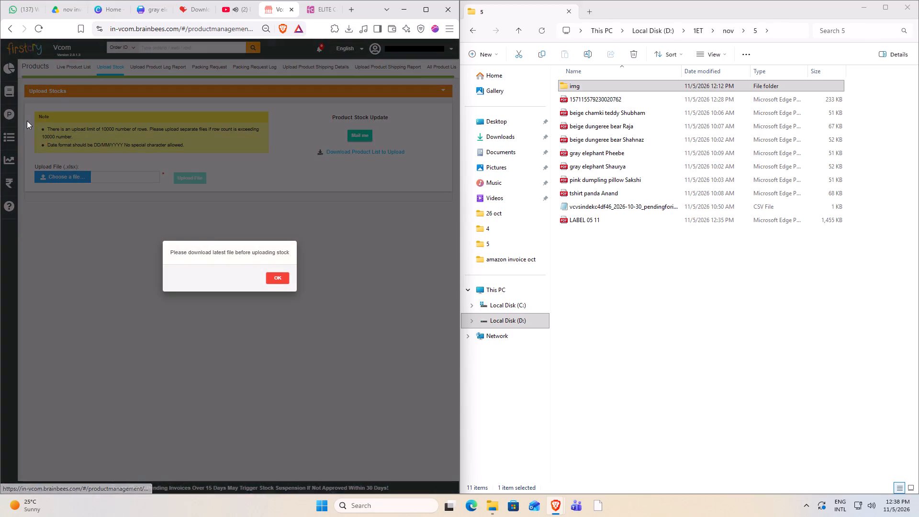
{"action": "left_click", "coordinate": [273, 279]}
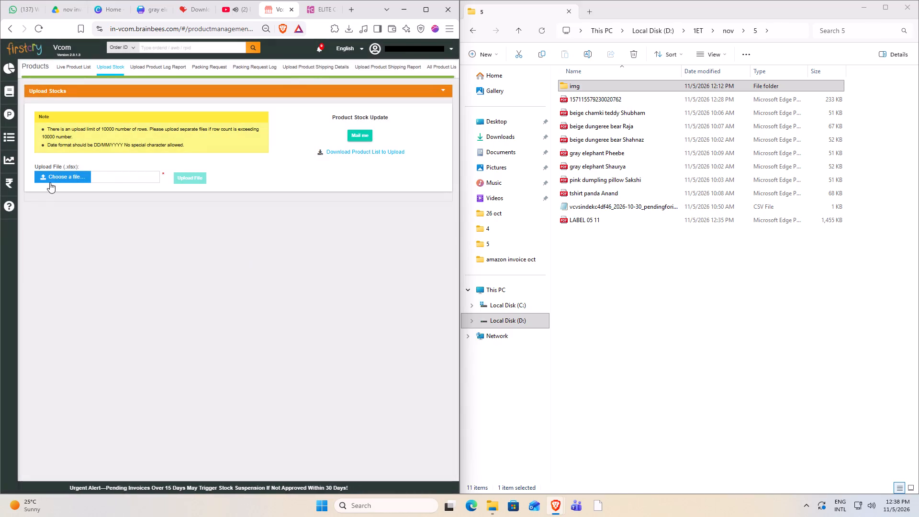
{"action": "left_click", "coordinate": [337, 154]}
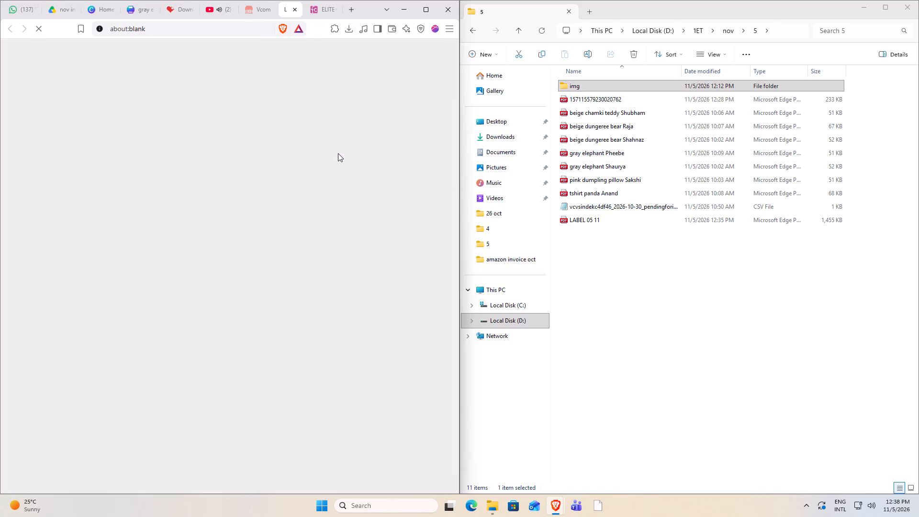
{"action": "left_click", "coordinate": [377, 249]}
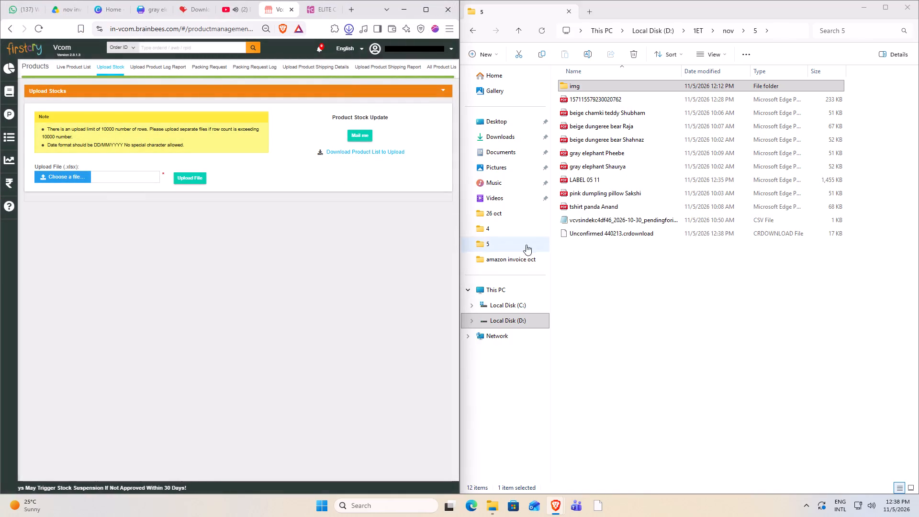
Open the downloaded FirstCry stock workbook from folder 5.
{"action": "double_click", "coordinate": [575, 231]}
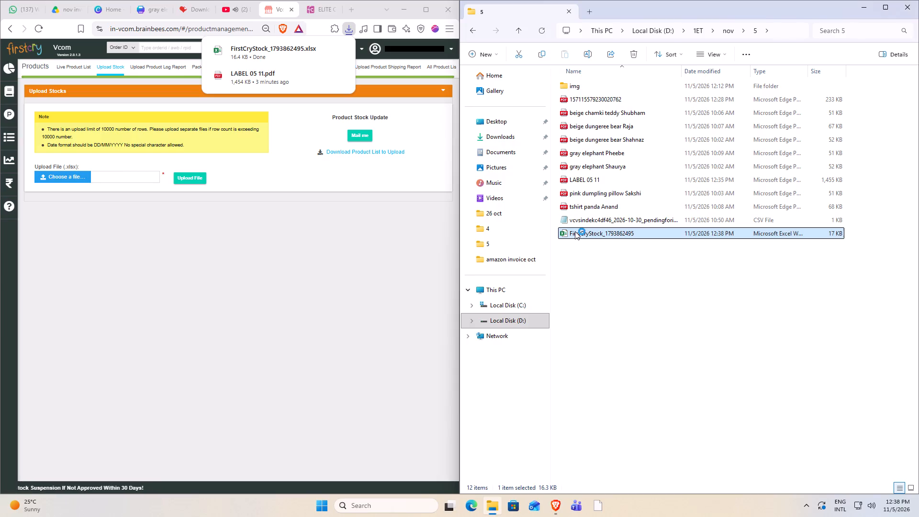
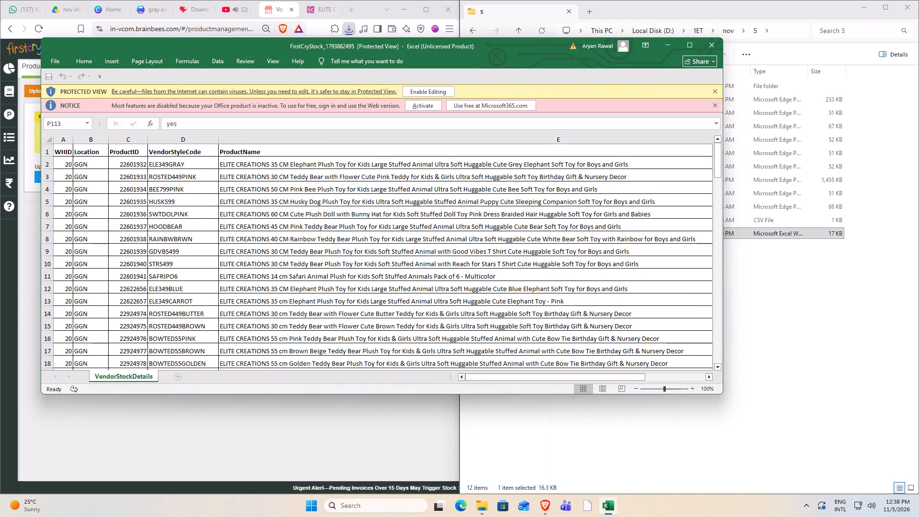
Enable editing of the FirstCry stock workbook and look through its product rows and stock columns.
{"action": "left_click", "coordinate": [427, 89]}
{"action": "scroll", "coordinate": [326, 226], "scroll_direction": "down", "scroll_amount": 1, "text": "ctrl"}
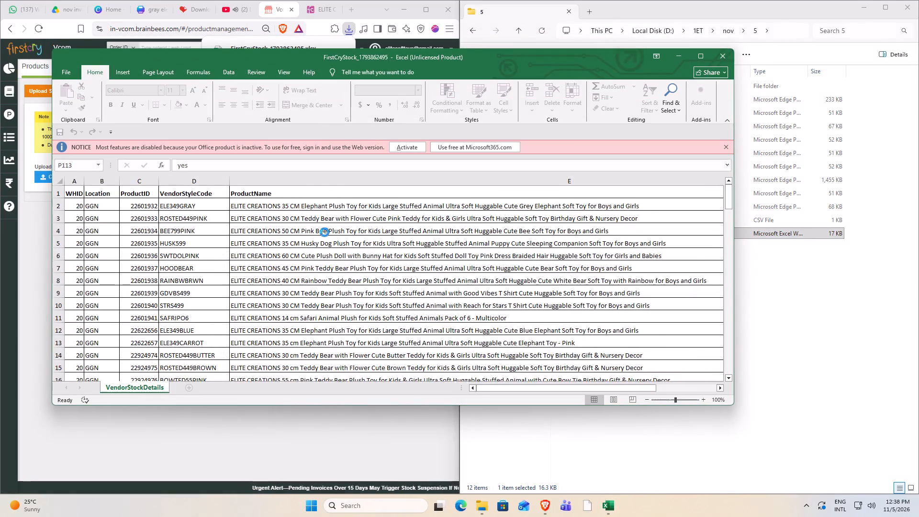
{"action": "scroll", "coordinate": [325, 232], "scroll_direction": "down", "scroll_amount": 3, "text": "ctrl"}
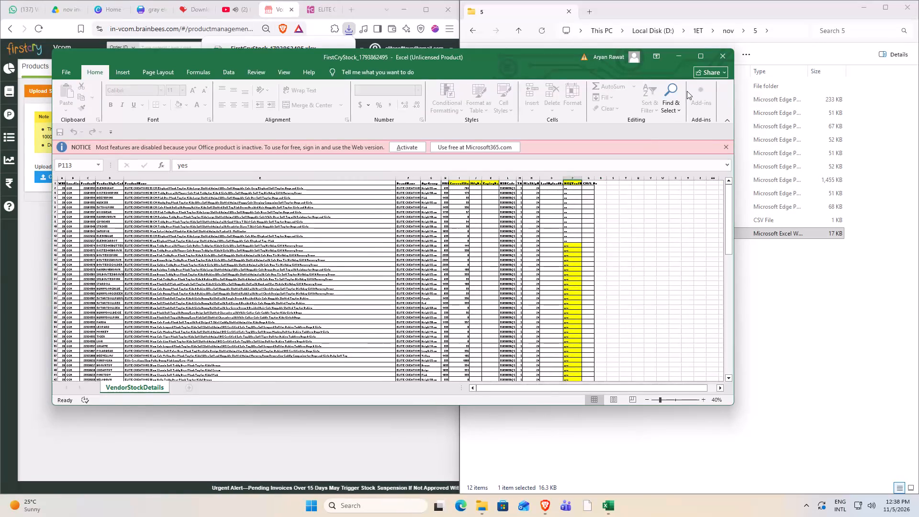
{"action": "left_click", "coordinate": [698, 50]}
{"action": "scroll", "coordinate": [463, 169], "scroll_direction": "up", "scroll_amount": 4, "text": "ctrl"}
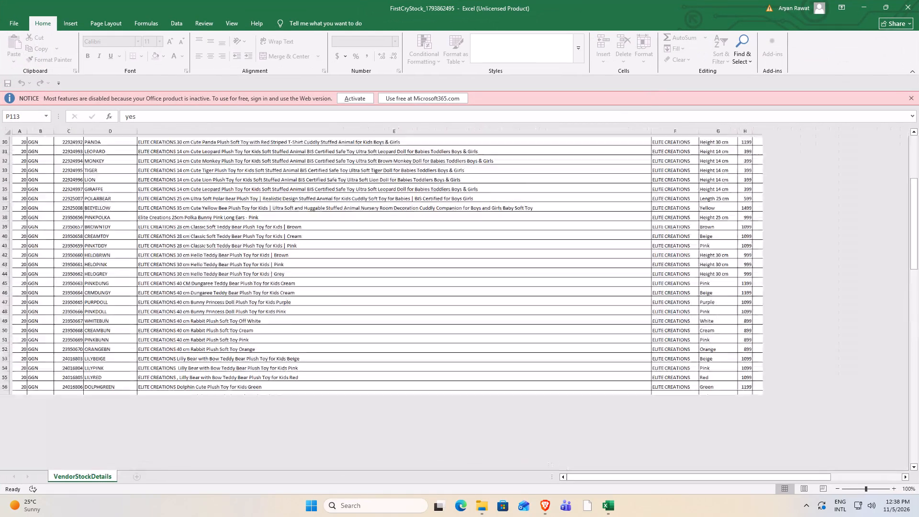
{"action": "scroll", "coordinate": [483, 349], "scroll_direction": "down", "scroll_amount": 3, "text": "ctrl"}
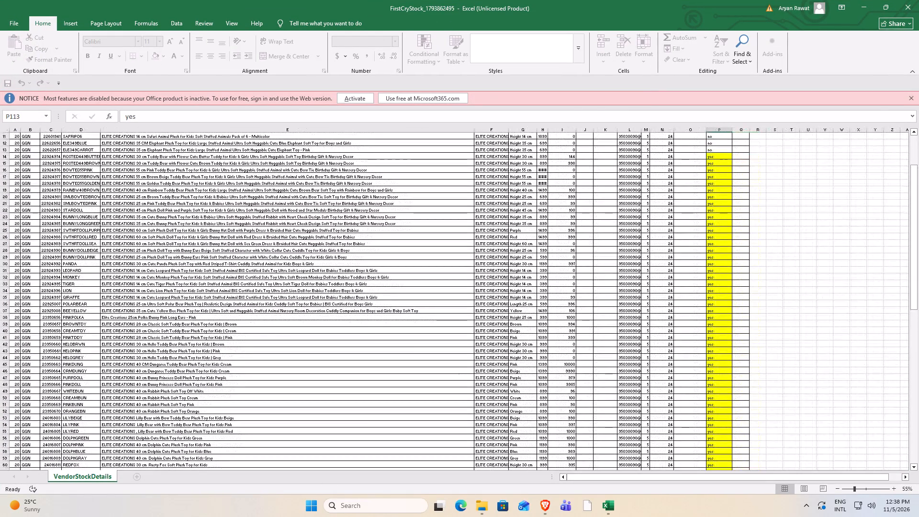
{"action": "scroll", "coordinate": [482, 344], "scroll_direction": "up", "scroll_amount": 8}
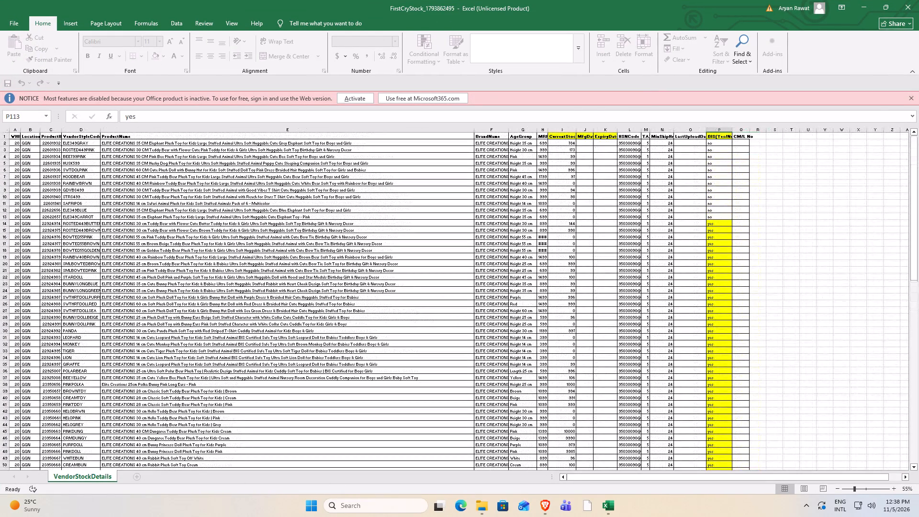
{"action": "scroll", "coordinate": [482, 343], "scroll_direction": "down", "scroll_amount": 16}
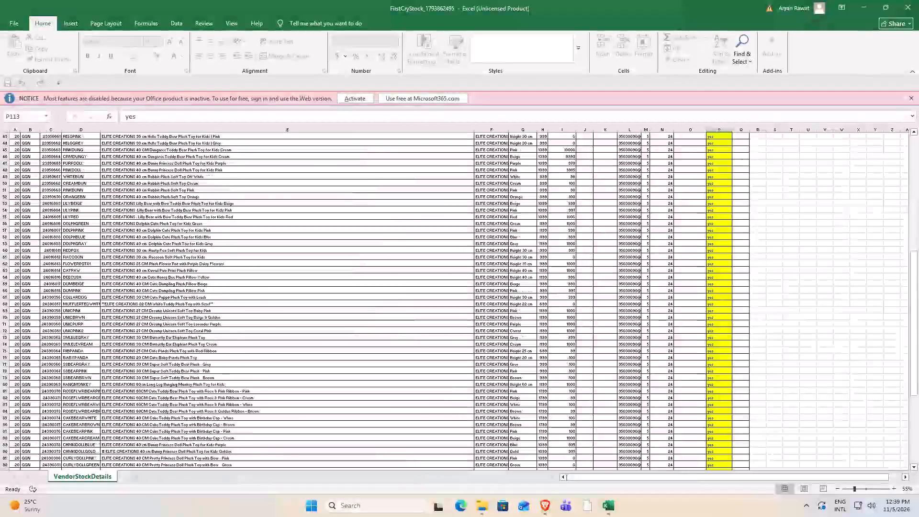
{"action": "scroll", "coordinate": [482, 343], "scroll_direction": "down", "scroll_amount": 14}
{"action": "scroll", "coordinate": [460, 350], "scroll_direction": "up", "scroll_amount": 20}
{"action": "scroll", "coordinate": [460, 350], "scroll_direction": "up", "scroll_amount": 3}
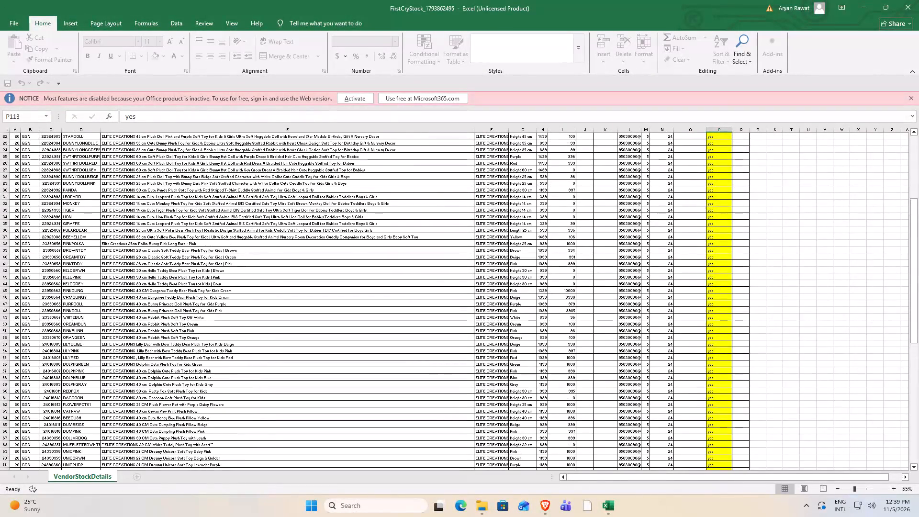
{"action": "left_click", "coordinate": [860, 8]}
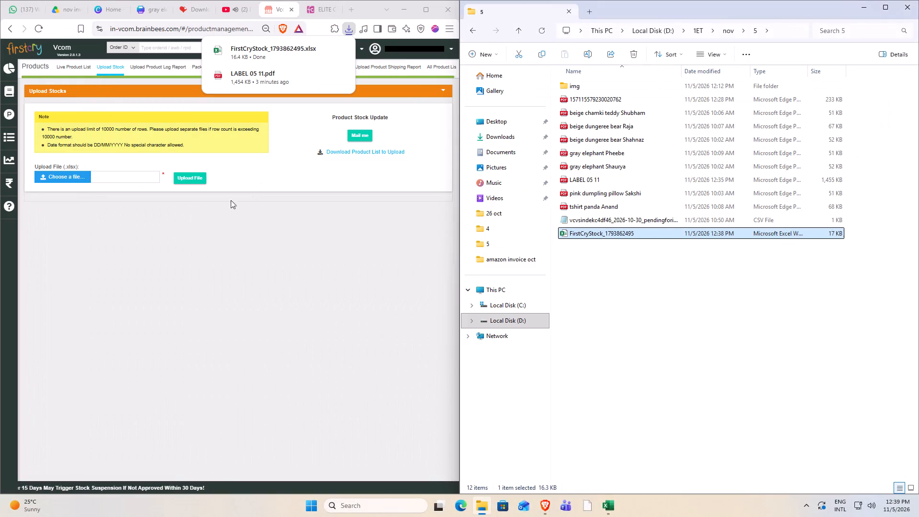
Download the Product Sample Data workbook from the Vcom MRP Upload page, saving it in folder 5.
{"action": "left_click", "coordinate": [120, 243]}
{"action": "left_click", "coordinate": [74, 69]}
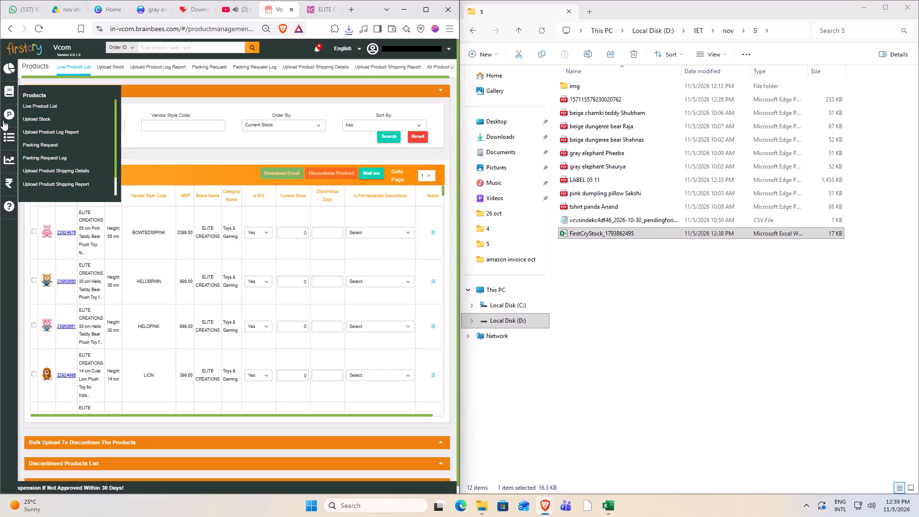
{"action": "left_click", "coordinate": [38, 186]}
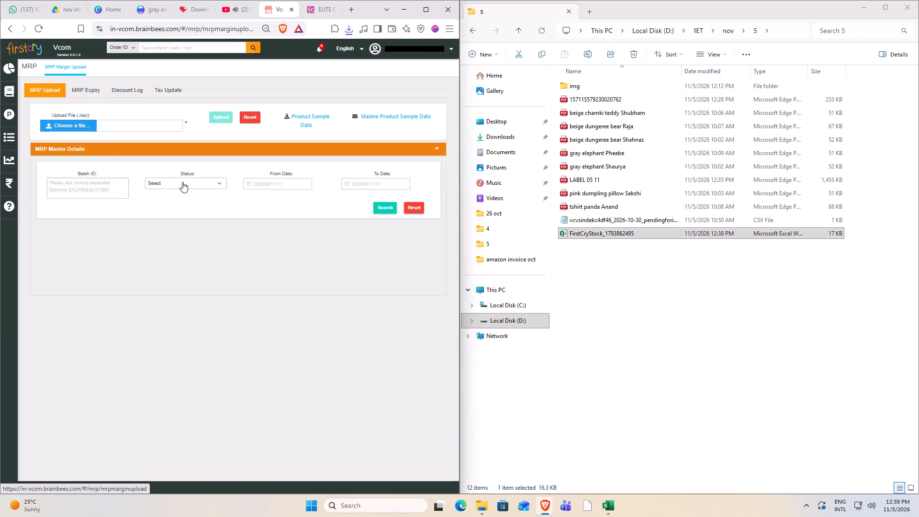
{"action": "left_click", "coordinate": [298, 121]}
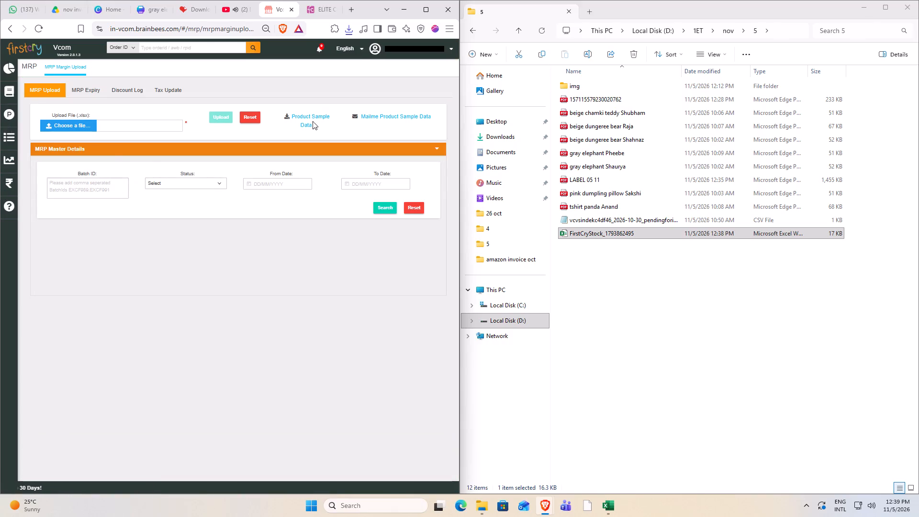
{"action": "left_click", "coordinate": [313, 121]}
{"action": "left_click", "coordinate": [316, 120]}
{"action": "left_click", "coordinate": [317, 119]}
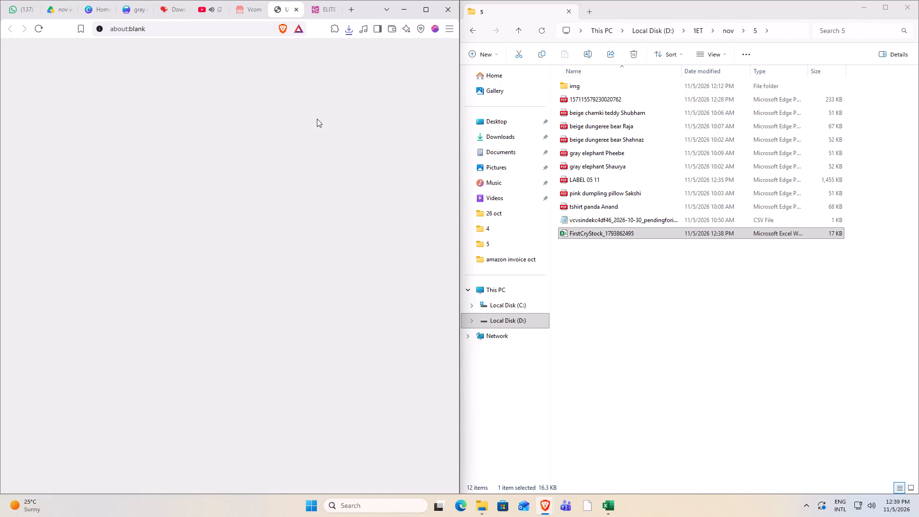
{"action": "left_click", "coordinate": [381, 253]}
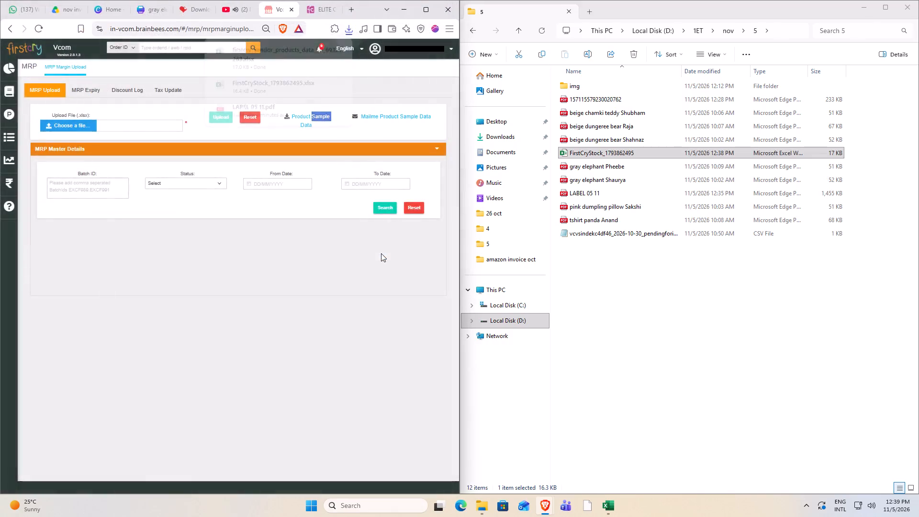
{"action": "left_click", "coordinate": [304, 47]}
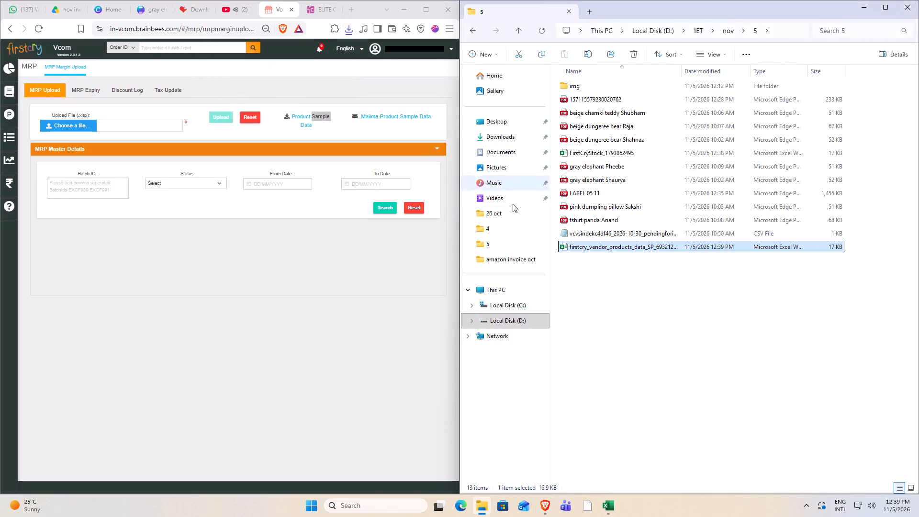
Search the web for "sheets" in a new browser tab and create a blank Google Sheets spreadsheet.
{"action": "left_click", "coordinate": [351, 11]}
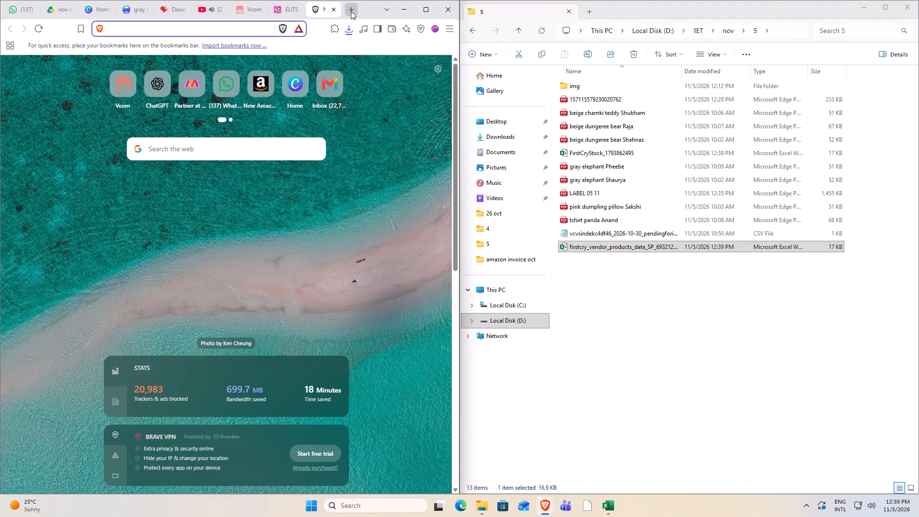
{"action": "type", "text": "SHEETS"}
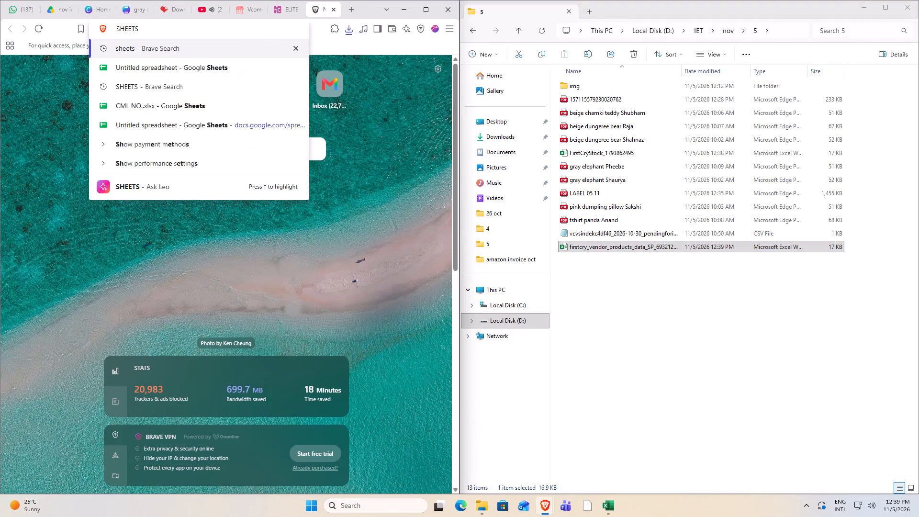
{"action": "key", "text": "Return"}
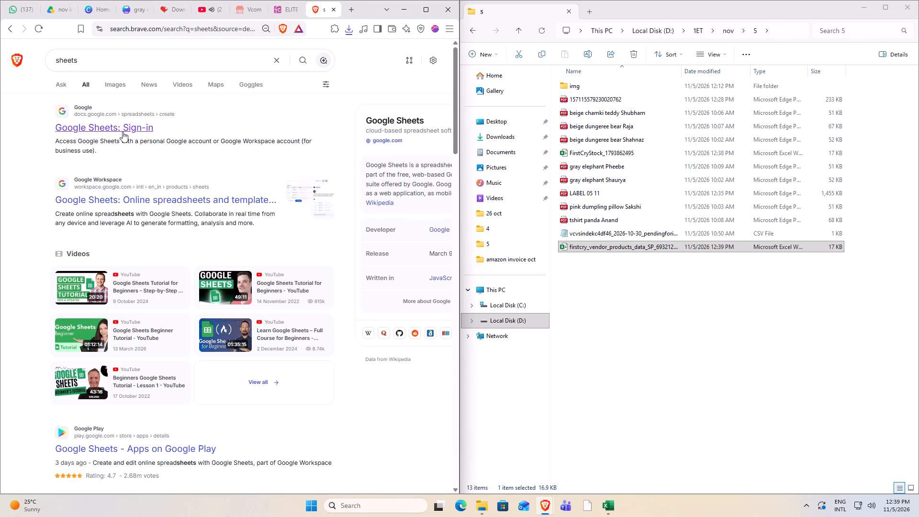
{"action": "left_click", "coordinate": [122, 130]}
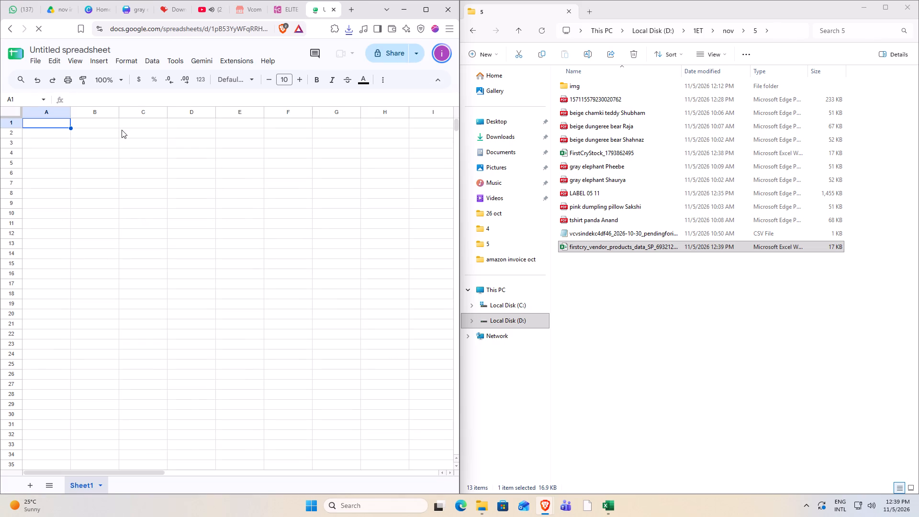
Search the web for "sheets" again in another new browser tab.
{"action": "left_click", "coordinate": [355, 7]}
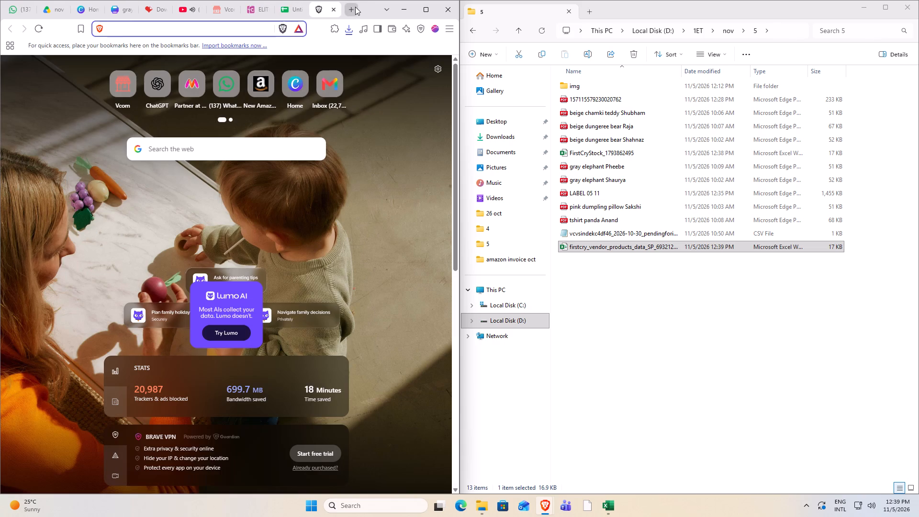
{"action": "type", "text": "SHEETS"}
{"action": "key", "text": "Return"}
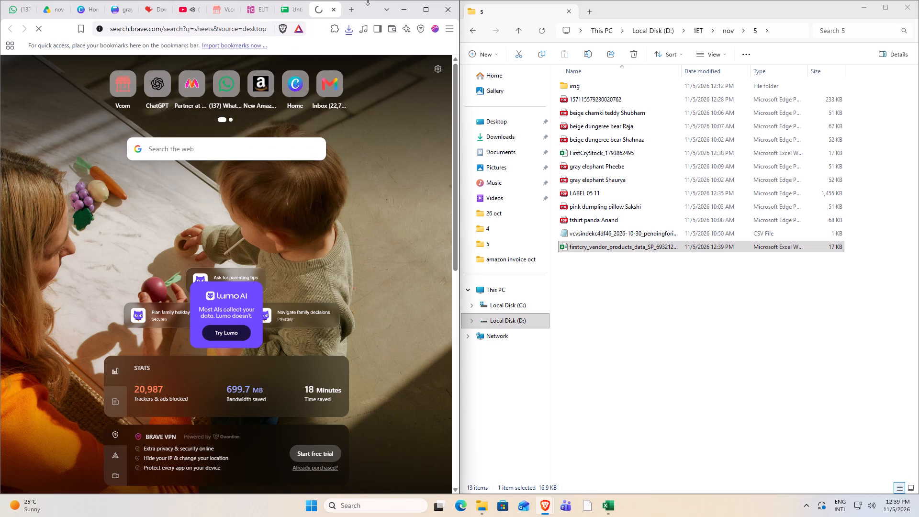
Import firstcry_vendor_products_data_SP_69321263.xlsx from folder 5 into the blank Google spreadsheet, using Replace spreadsheet as the import location.
{"action": "left_click", "coordinate": [296, 6]}
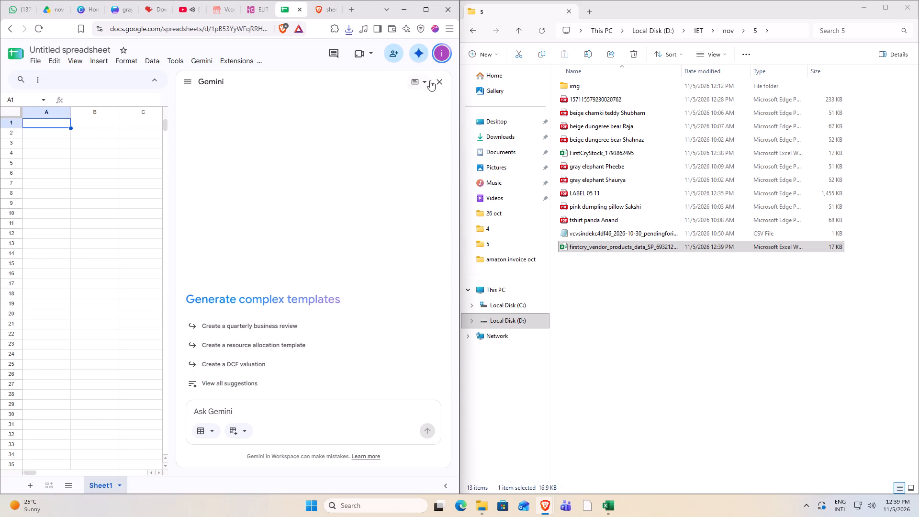
{"action": "left_click", "coordinate": [437, 80]}
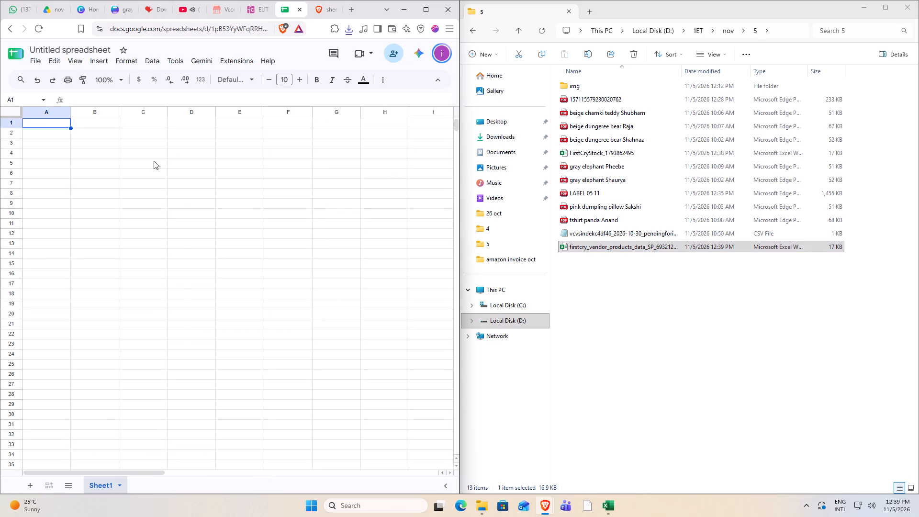
{"action": "left_click", "coordinate": [37, 64]}
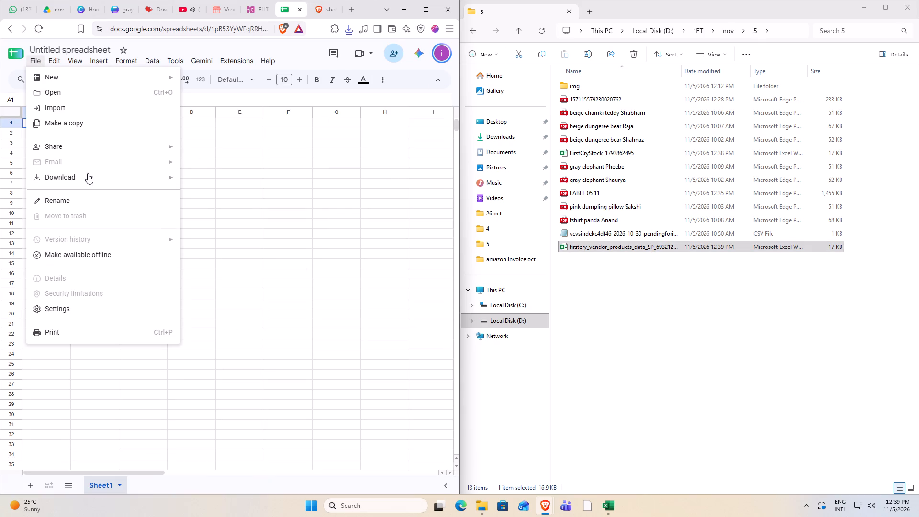
{"action": "left_click", "coordinate": [97, 107]}
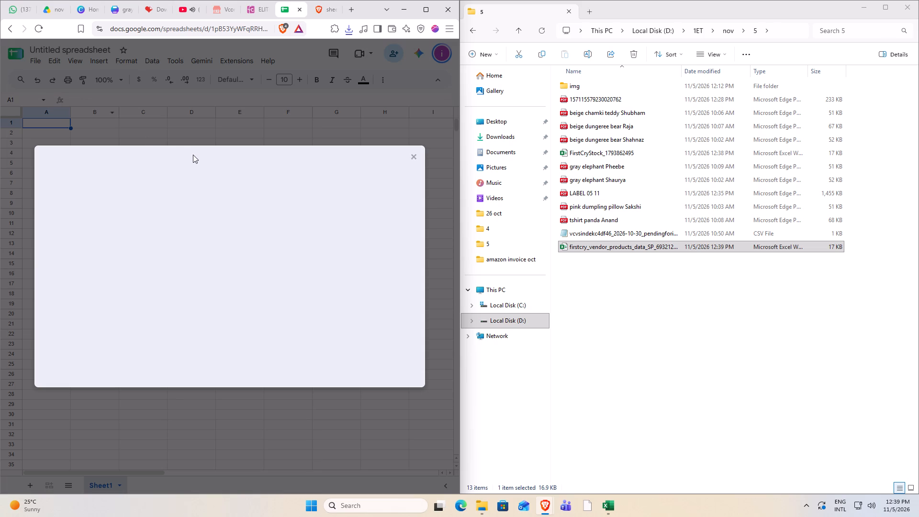
{"action": "left_click", "coordinate": [209, 191]}
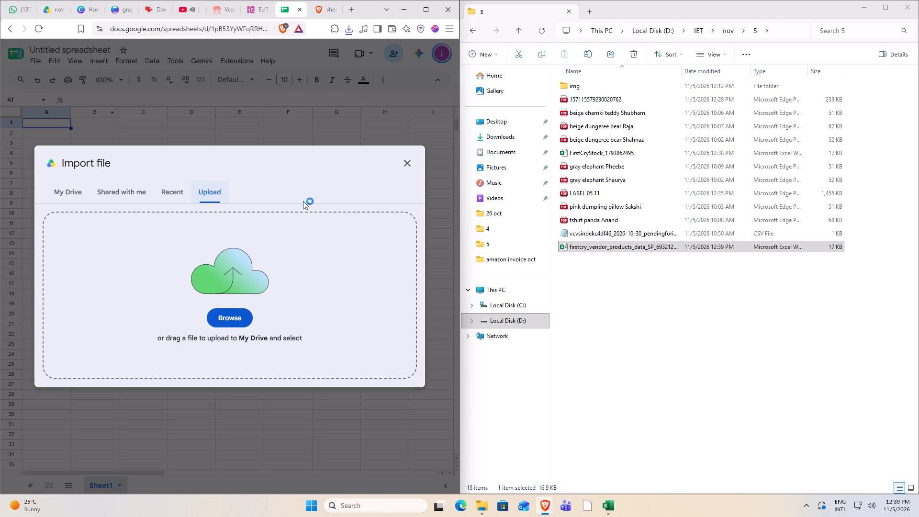
{"action": "left_click_drag", "start_coordinate": [586, 249], "coordinate": [350, 282]}
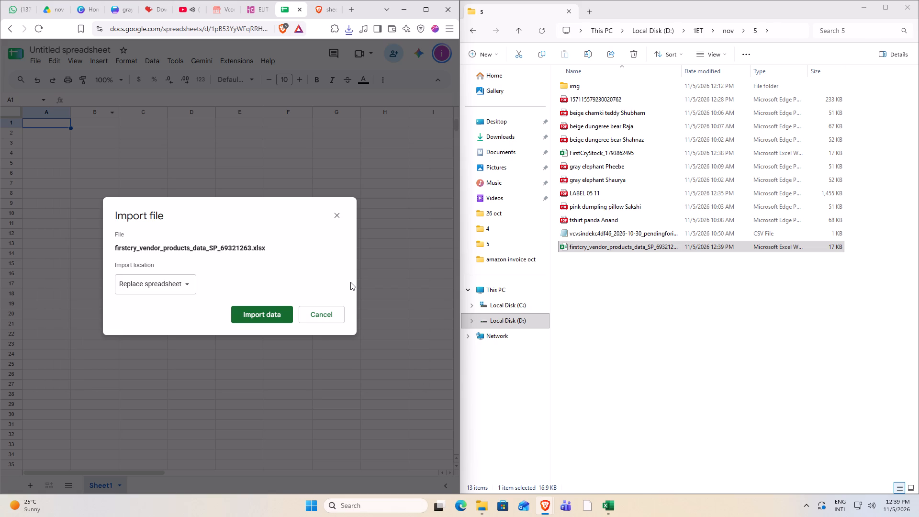
{"action": "left_click", "coordinate": [279, 307]}
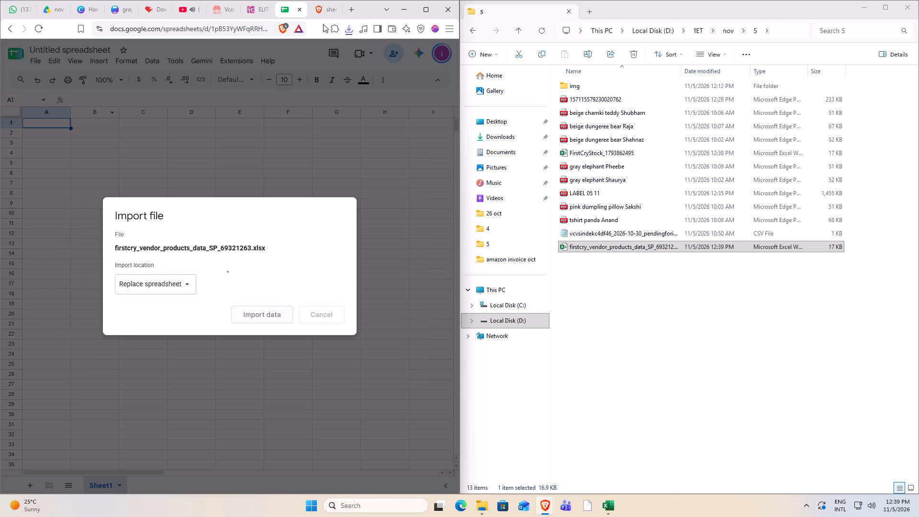
Create a second blank Google Sheets spreadsheet from the other tab's search results.
{"action": "left_click", "coordinate": [324, 10]}
{"action": "left_click", "coordinate": [91, 126]}
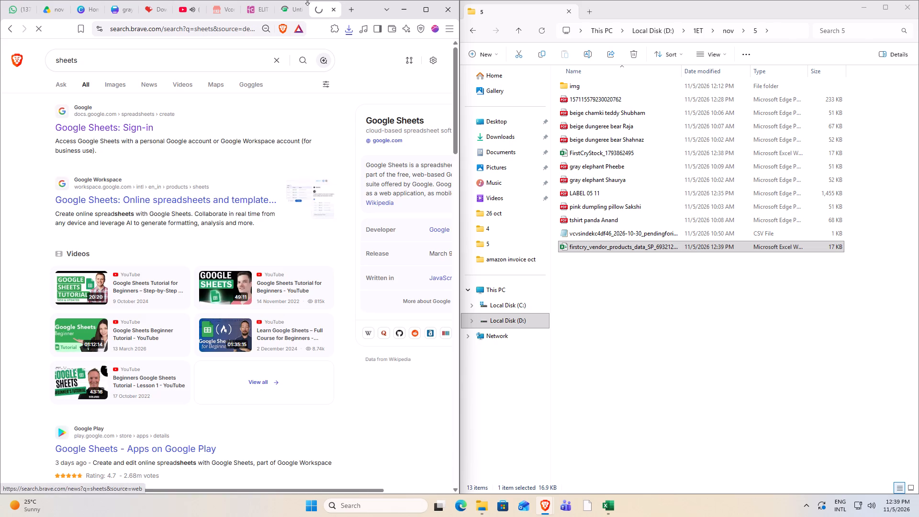
Return to the imported SP Vendor Format sheet, search it for "BELLA" and examine the matching product rows.
{"action": "left_click", "coordinate": [292, 10]}
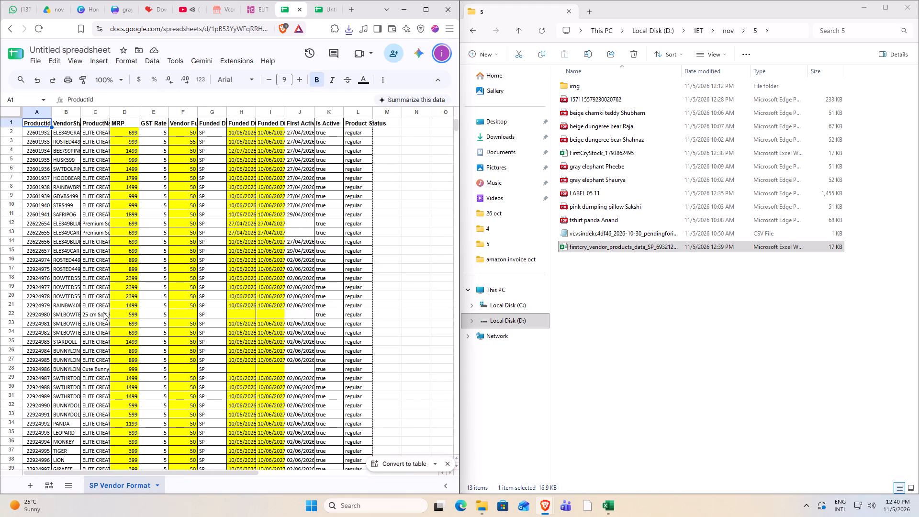
{"action": "scroll", "coordinate": [103, 312], "scroll_direction": "down", "scroll_amount": 2}
{"action": "left_click", "coordinate": [423, 309]}
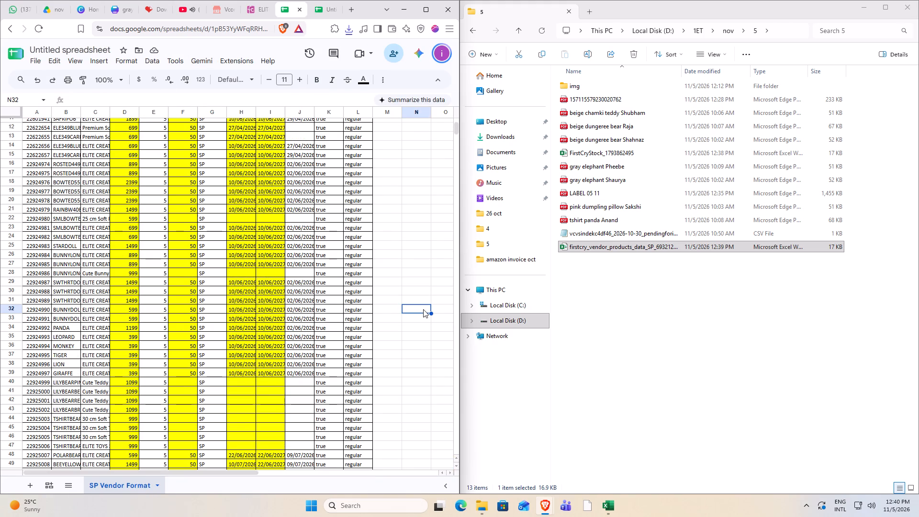
{"action": "key", "text": "ctrl+f"}
{"action": "type", "text": "BE"}
{"action": "type", "text": "LLA"}
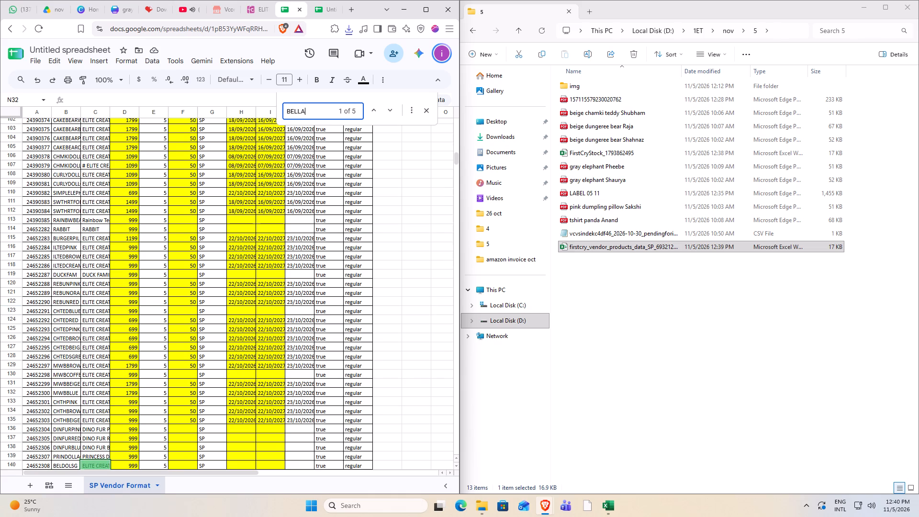
{"action": "scroll", "coordinate": [119, 422], "scroll_direction": "down", "scroll_amount": 2}
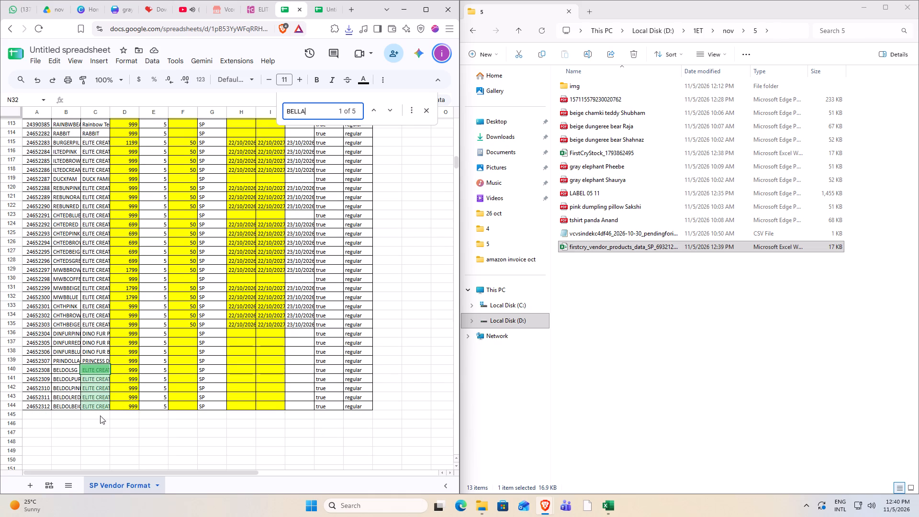
{"action": "left_click", "coordinate": [87, 440]}
{"action": "left_click", "coordinate": [41, 367]}
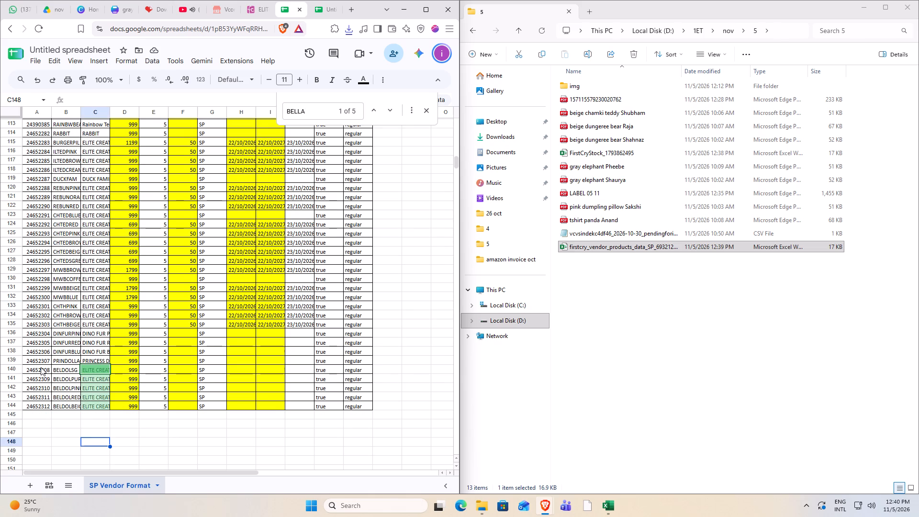
Copy the funded dates 22/10/2026 and 22/10/2027 from row 135 into H140:I144 for the five BELLA products.
{"action": "left_click", "coordinate": [233, 326]}
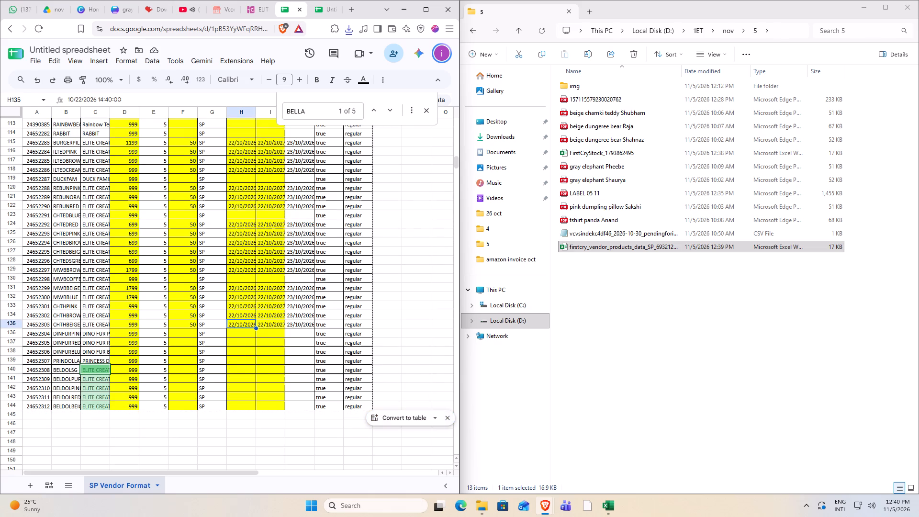
{"action": "left_click_drag", "start_coordinate": [238, 323], "coordinate": [274, 325]}
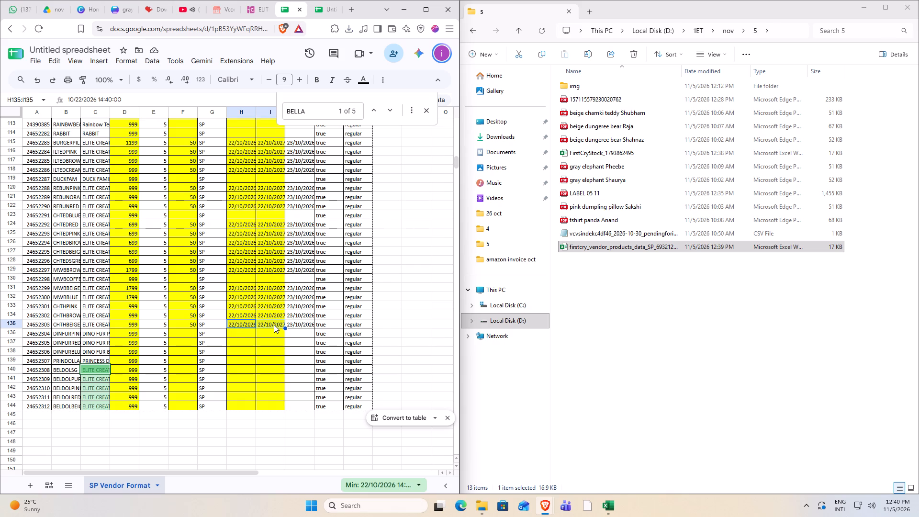
{"action": "key", "text": "ctrl+c"}
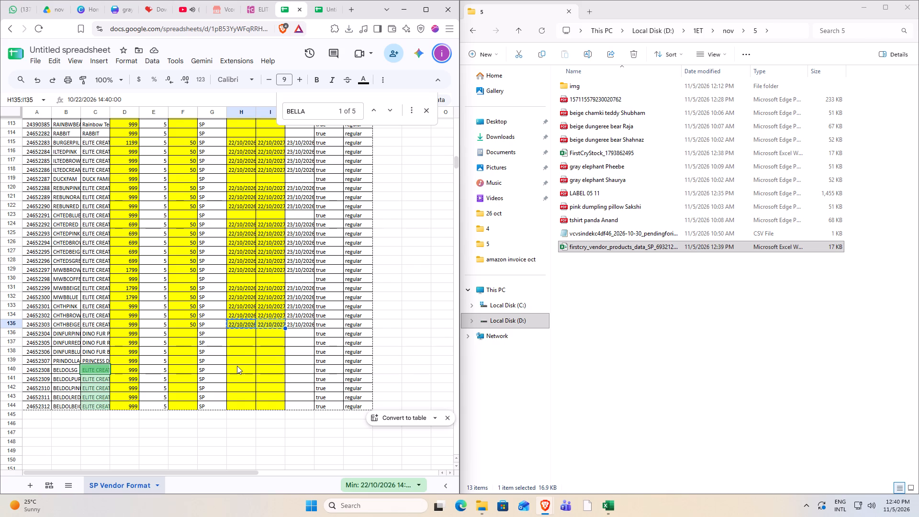
{"action": "left_click", "coordinate": [237, 367]}
{"action": "left_click_drag", "start_coordinate": [237, 368], "coordinate": [246, 402]}
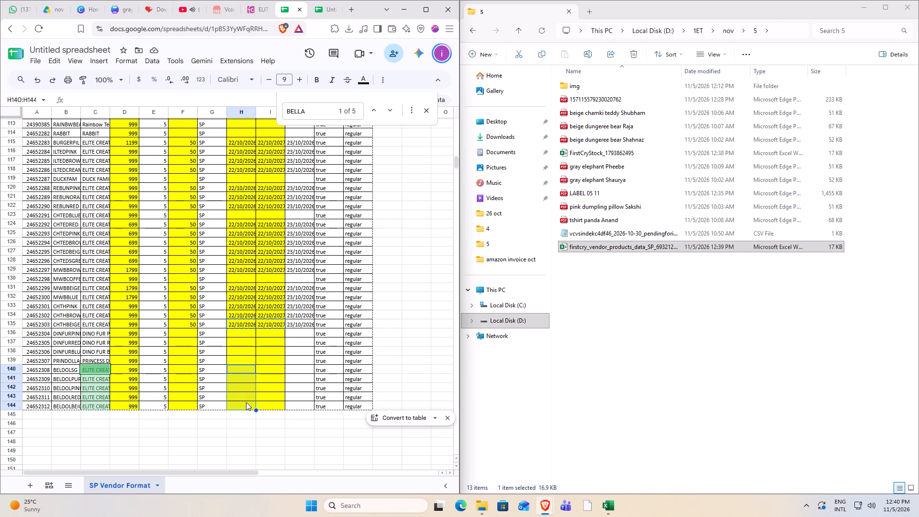
{"action": "key", "text": "ctrl+v"}
{"action": "left_click", "coordinate": [198, 438]}
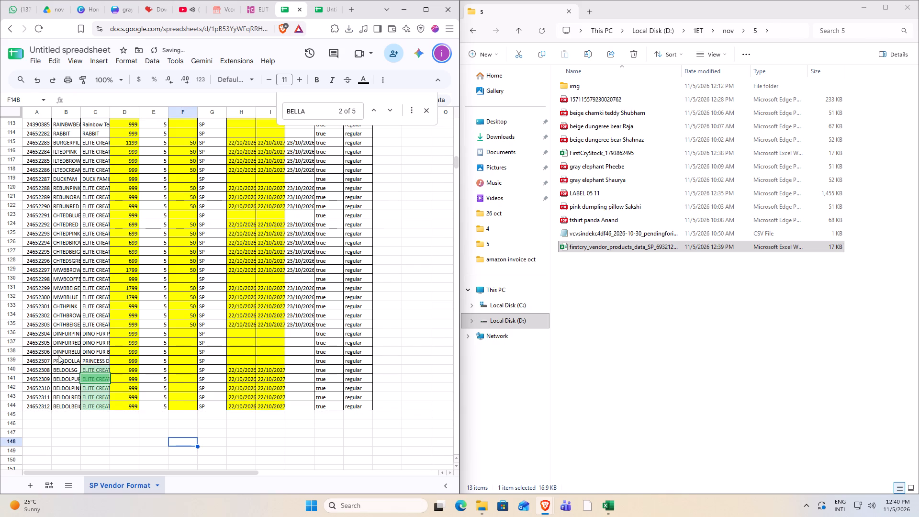
Clear the contents of all product rows above the BELLA ones, range A2:M139, keeping the header row.
{"action": "left_click_drag", "start_coordinate": [40, 359], "coordinate": [365, 234]}
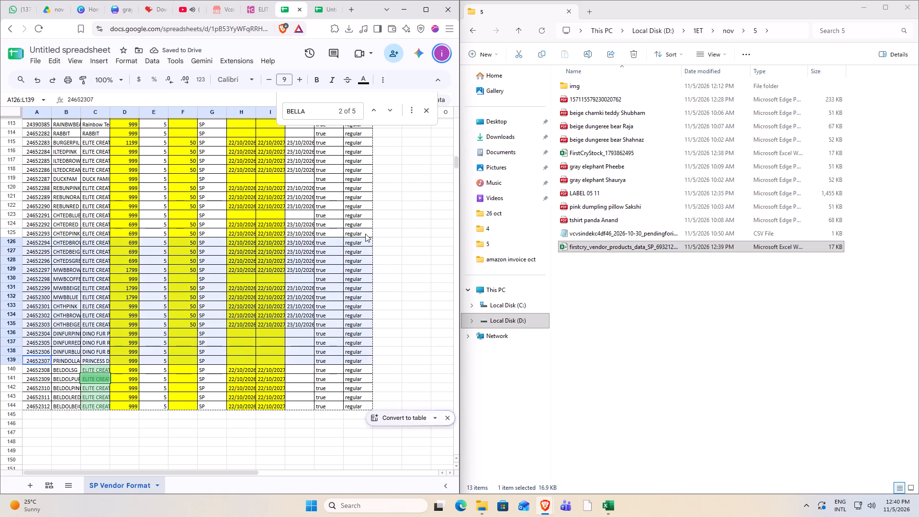
{"action": "left_click_drag", "start_coordinate": [365, 234], "coordinate": [377, 59]}
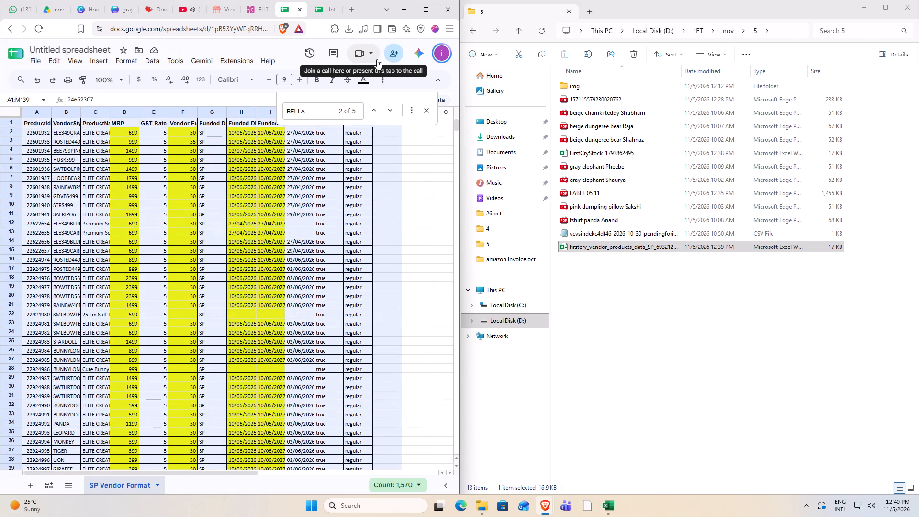
{"action": "left_click_drag", "start_coordinate": [377, 59], "coordinate": [376, 133]}
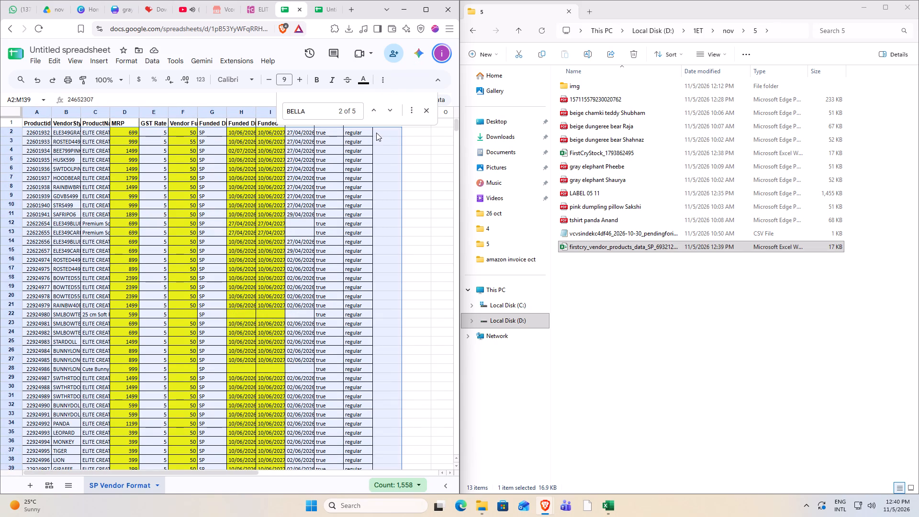
{"action": "key", "text": "Delete"}
Copy the five BELLA product rows, A140:L144, to directly below the header row, starting at A2.
{"action": "scroll", "coordinate": [336, 234], "scroll_direction": "down", "scroll_amount": 6, "text": "ctrl"}
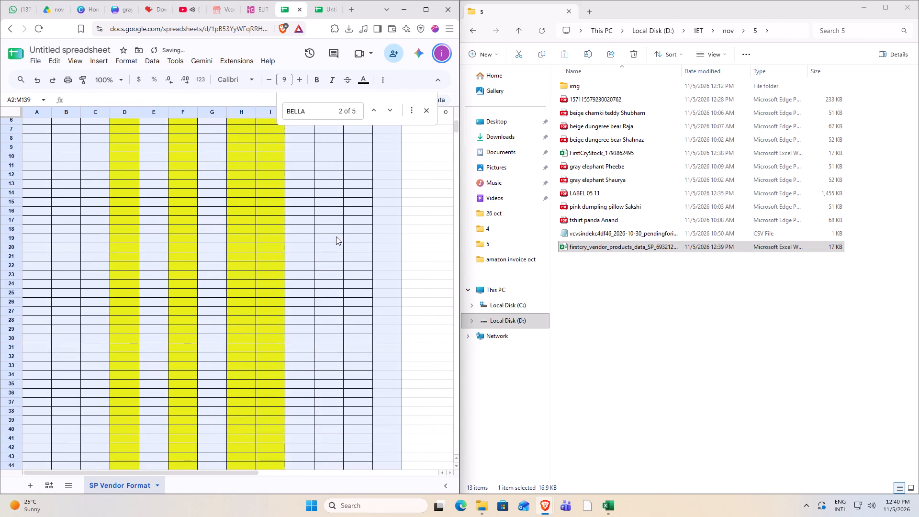
{"action": "scroll", "coordinate": [336, 236], "scroll_direction": "down", "scroll_amount": 2, "text": "ctrl"}
{"action": "scroll", "coordinate": [336, 238], "scroll_direction": "down", "scroll_amount": 6}
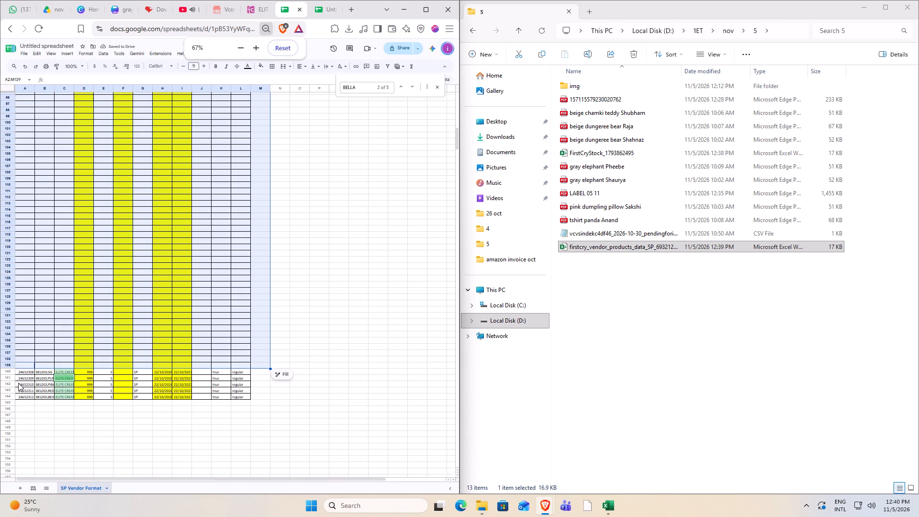
{"action": "left_click", "coordinate": [18, 372]}
{"action": "left_click_drag", "start_coordinate": [18, 371], "coordinate": [232, 398]}
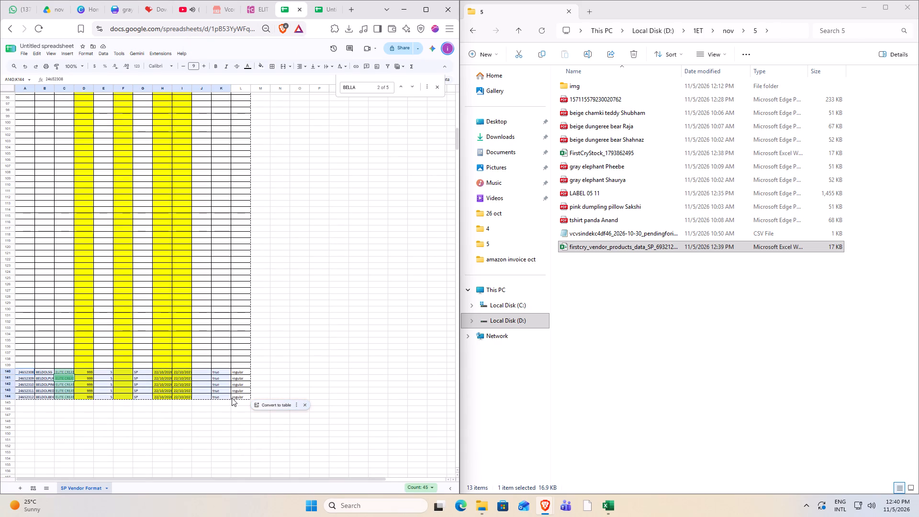
{"action": "left_click_drag", "start_coordinate": [232, 398], "coordinate": [240, 398]}
{"action": "key", "text": "ctrl+c"}
{"action": "scroll", "coordinate": [172, 230], "scroll_direction": "up", "scroll_amount": 18}
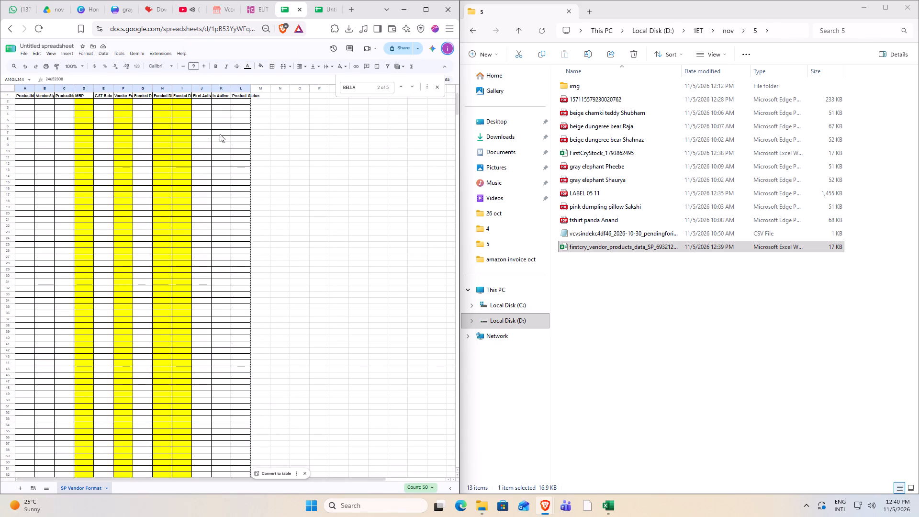
{"action": "left_click", "coordinate": [20, 98]}
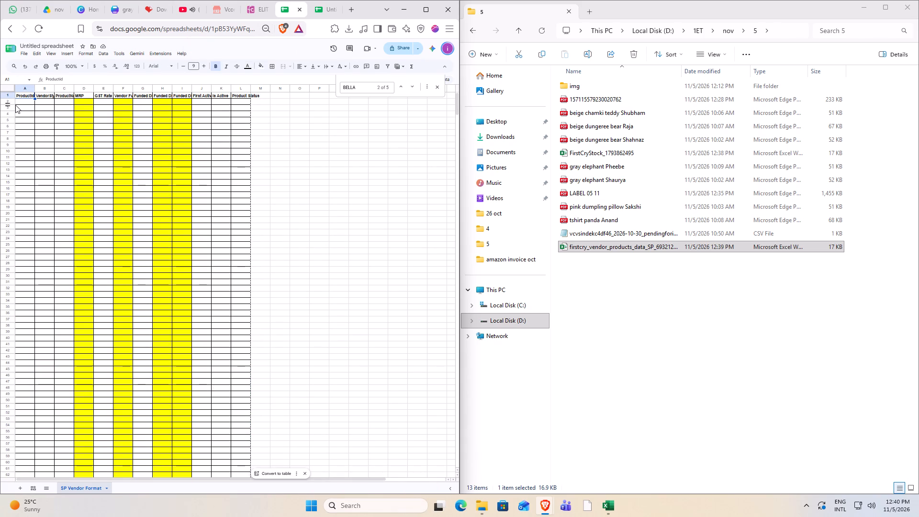
{"action": "left_click", "coordinate": [20, 101]}
{"action": "key", "text": "ctrl+v"}
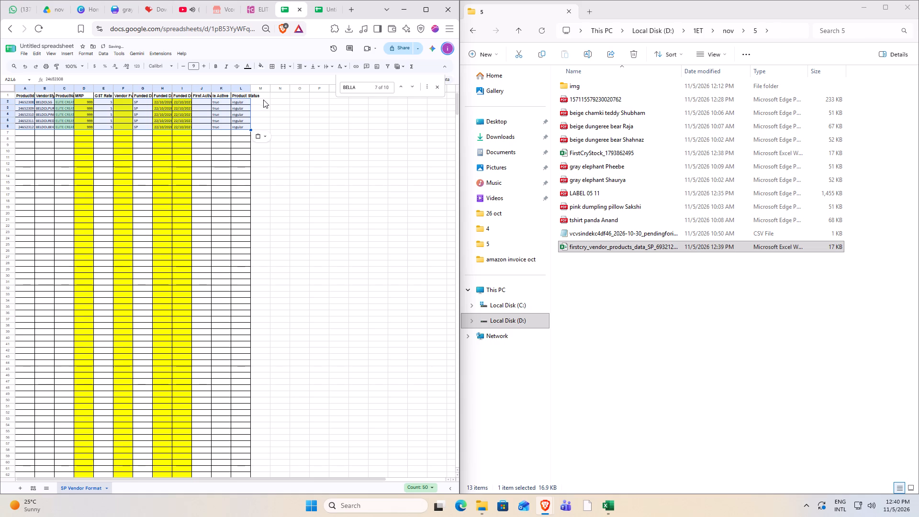
Overwrite everything from row 7 down, including the original BELLA rows, with blank unformatted cells copied from the empty area starting at N2.
{"action": "left_click", "coordinate": [278, 101]}
{"action": "left_click_drag", "start_coordinate": [278, 101], "coordinate": [448, 339]}
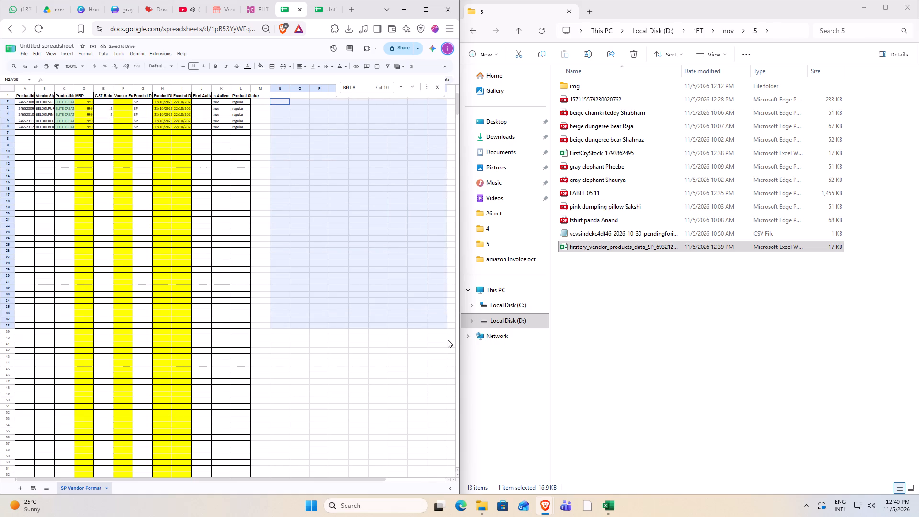
{"action": "left_click_drag", "start_coordinate": [448, 339], "coordinate": [441, 477]}
{"action": "key", "text": "ctrl+c"}
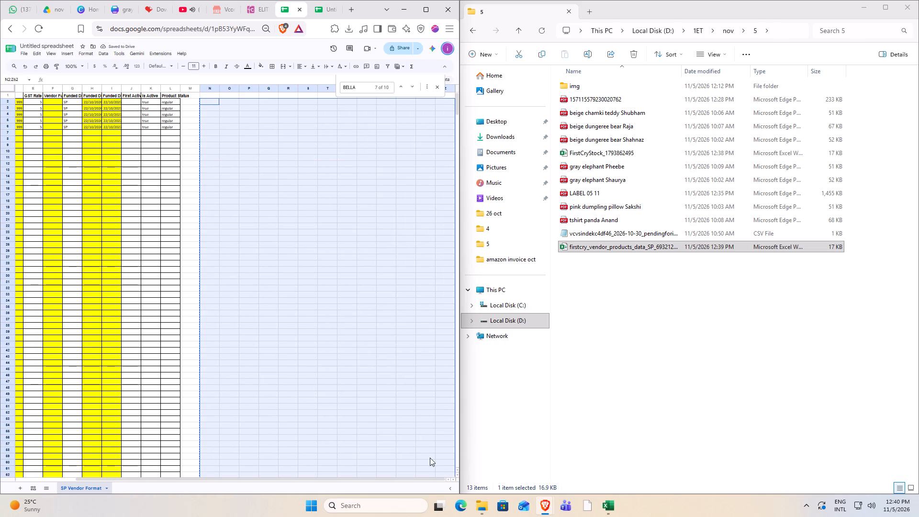
{"action": "scroll", "coordinate": [162, 304], "scroll_direction": "up", "scroll_amount": 7}
{"action": "left_click_drag", "start_coordinate": [260, 478], "coordinate": [150, 464]}
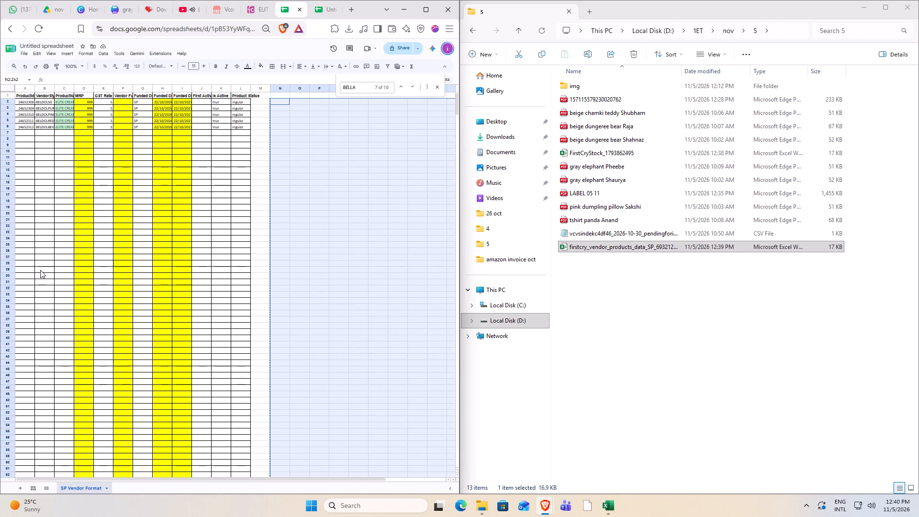
{"action": "left_click", "coordinate": [24, 134]}
{"action": "key", "text": "ctrl+v"}
{"action": "scroll", "coordinate": [24, 134], "scroll_direction": "down", "scroll_amount": 6}
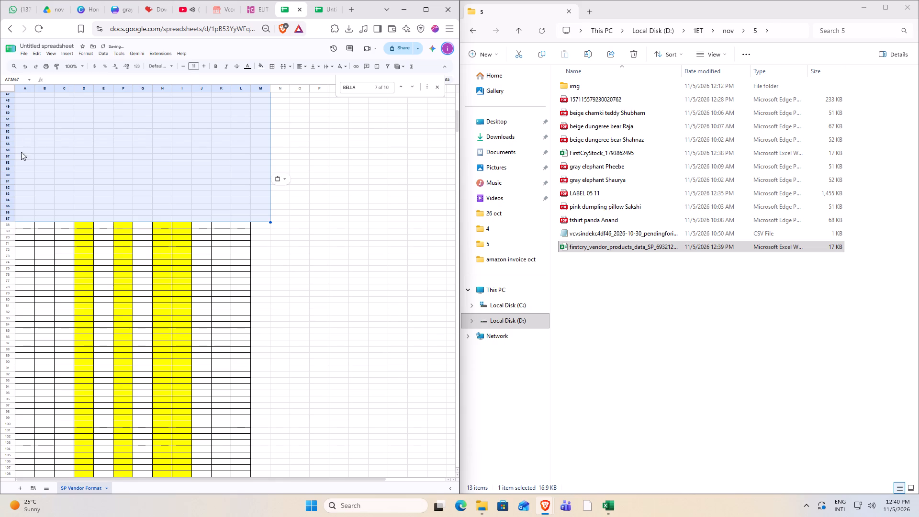
{"action": "left_click", "coordinate": [19, 224]}
{"action": "key", "text": "ctrl+v"}
{"action": "scroll", "coordinate": [19, 224], "scroll_direction": "down", "scroll_amount": 8}
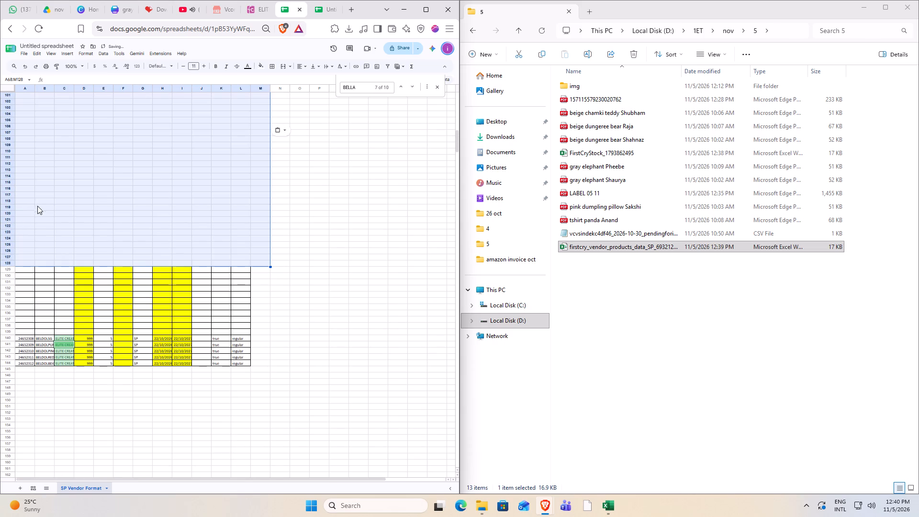
{"action": "left_click", "coordinate": [28, 201]}
{"action": "key", "text": "ctrl+v"}
{"action": "scroll", "coordinate": [28, 201], "scroll_direction": "up", "scroll_amount": 4}
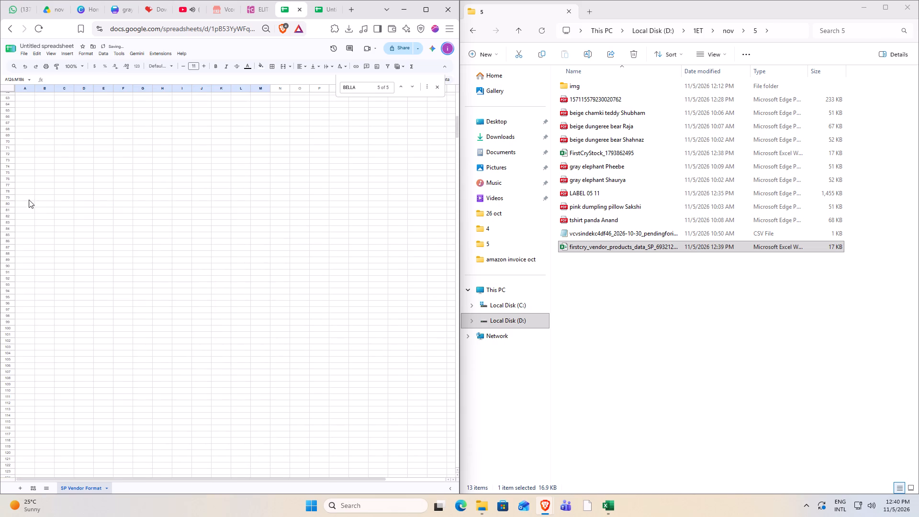
{"action": "scroll", "coordinate": [29, 200], "scroll_direction": "up", "scroll_amount": 20}
{"action": "scroll", "coordinate": [29, 200], "scroll_direction": "up", "scroll_amount": 1}
{"action": "scroll", "coordinate": [36, 176], "scroll_direction": "up", "scroll_amount": 1, "text": "ctrl"}
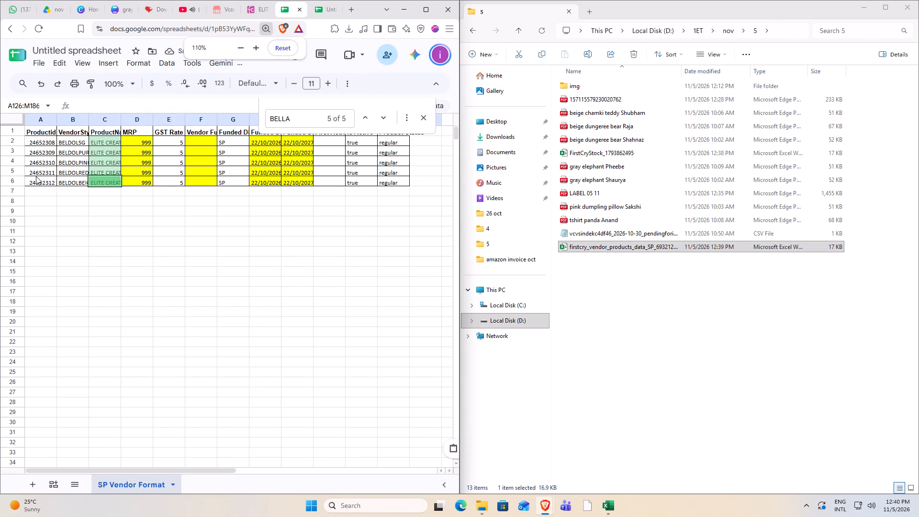
{"action": "scroll", "coordinate": [40, 166], "scroll_direction": "down", "scroll_amount": 1, "text": "ctrl"}
{"action": "scroll", "coordinate": [40, 166], "scroll_direction": "up", "scroll_amount": 11}
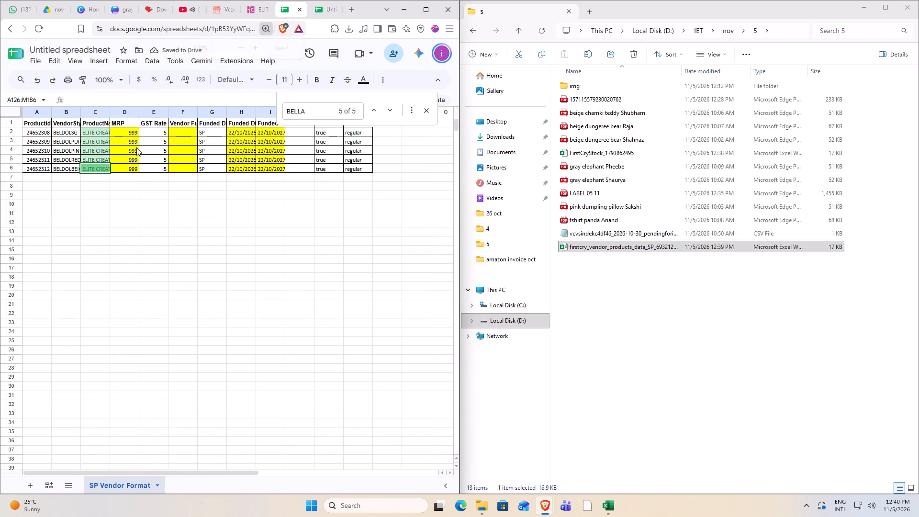
Switch to Canva, search the designs for "BELLA" and open the CATALOGUE ELITE TOYS NEW design.
{"action": "left_click", "coordinate": [86, 10]}
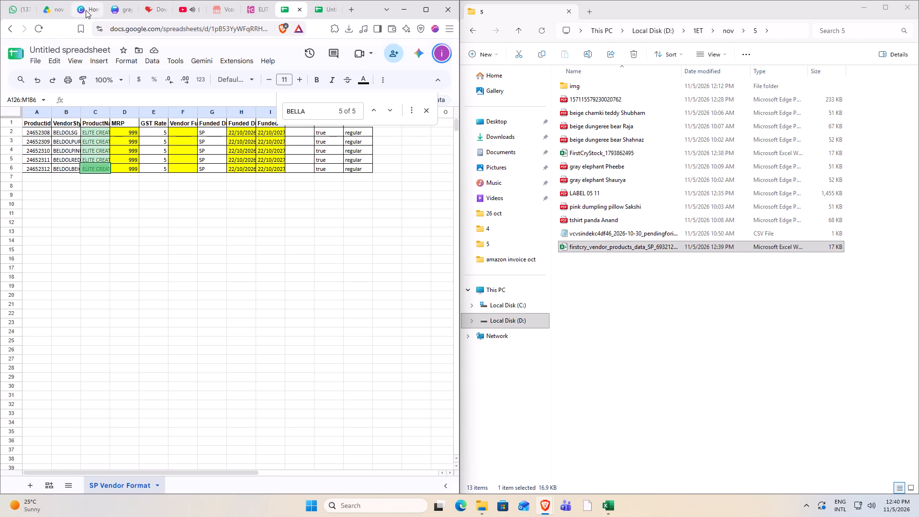
{"action": "left_click", "coordinate": [130, 148]}
{"action": "type", "text": "BE"}
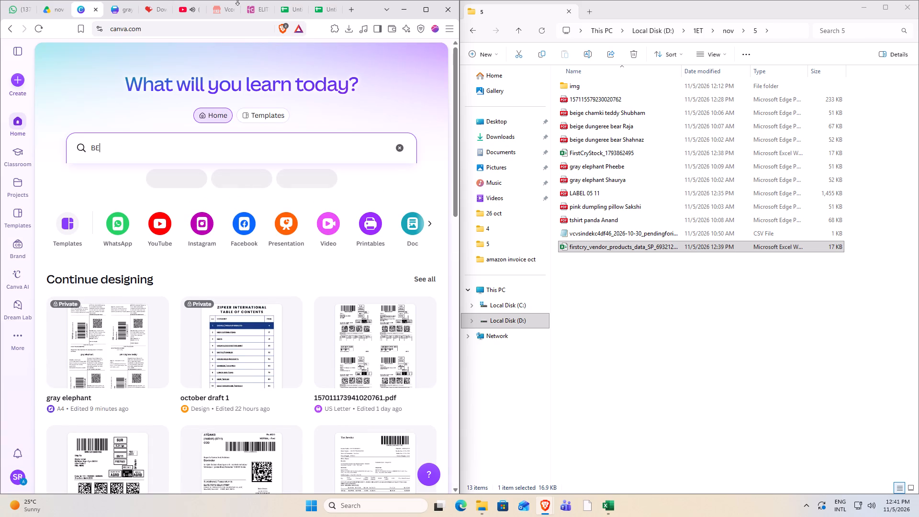
{"action": "type", "text": "LLA"}
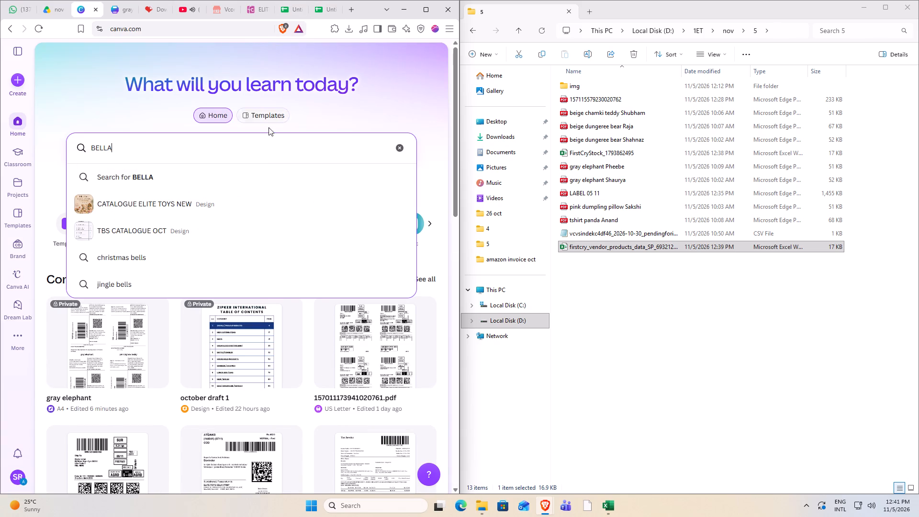
{"action": "left_click", "coordinate": [201, 202]}
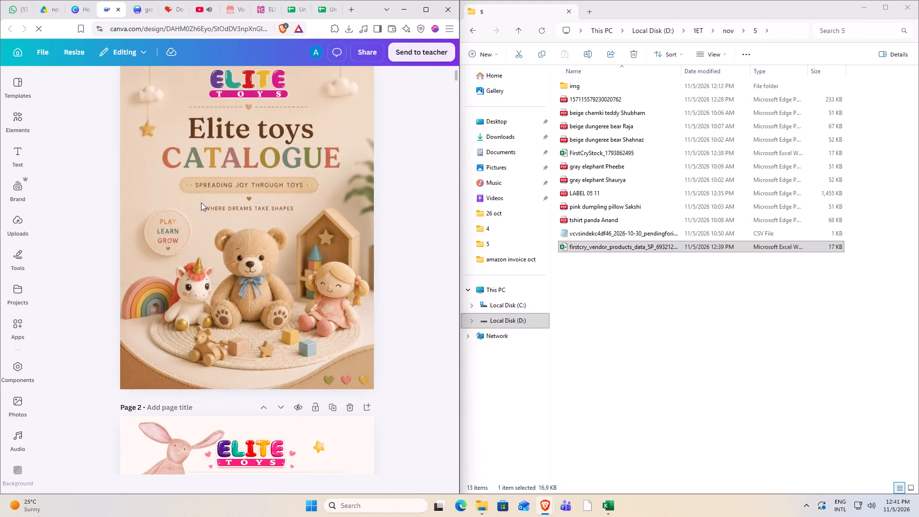
Find "BELLA" in the toy catalogue and examine the Bella Doll entry's sizes, MRP and product picture on page 18.
{"action": "left_click", "coordinate": [408, 282]}
{"action": "key", "text": "ctrl+f"}
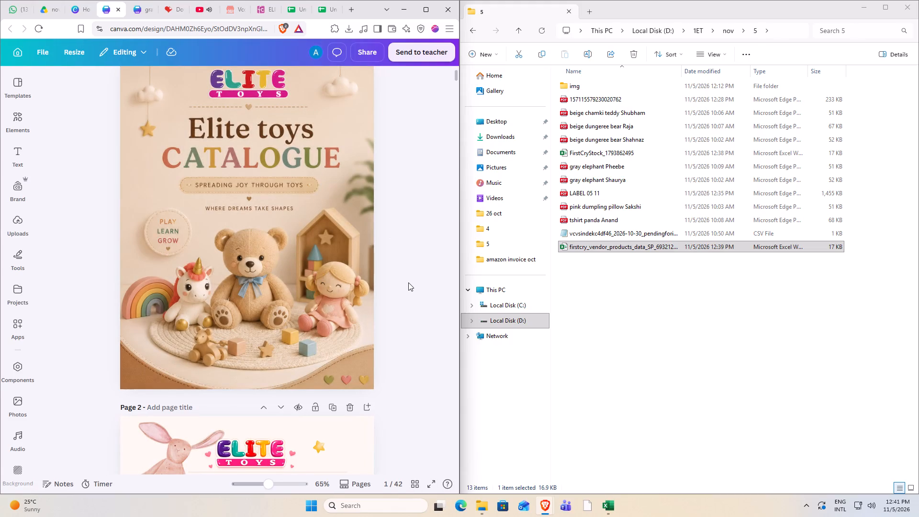
{"action": "type", "text": "BELLA"}
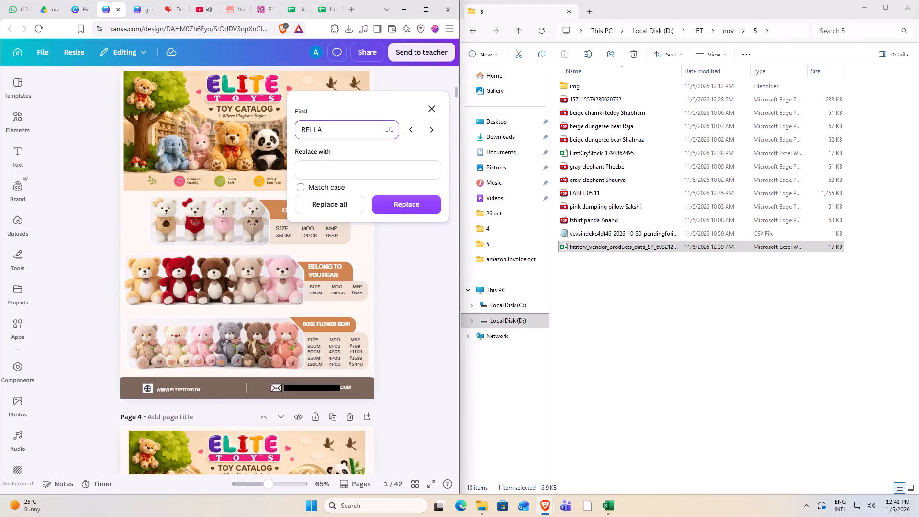
{"action": "scroll", "coordinate": [374, 296], "scroll_direction": "down", "scroll_amount": 2}
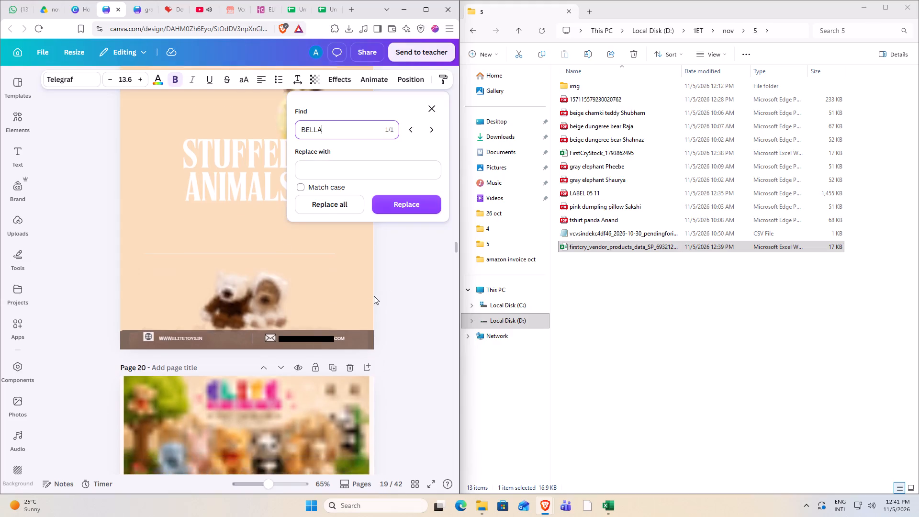
{"action": "scroll", "coordinate": [374, 296], "scroll_direction": "down", "scroll_amount": 1}
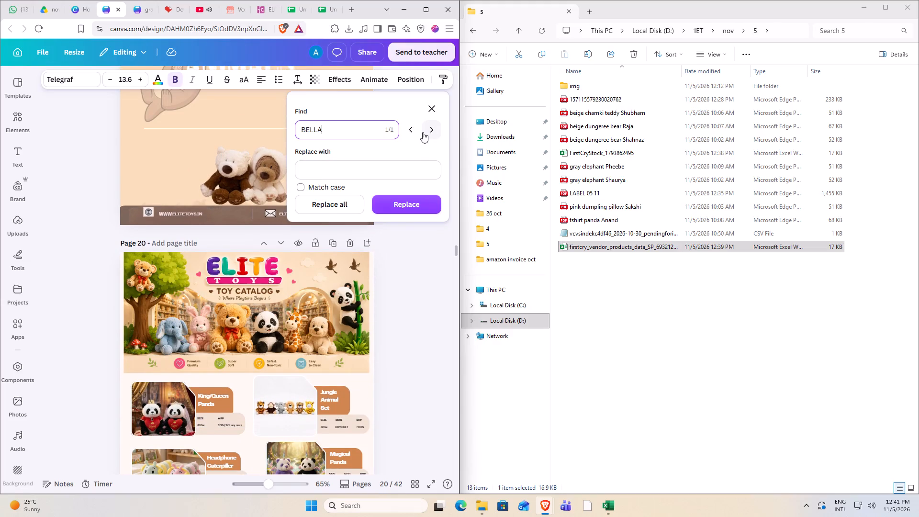
{"action": "key", "text": "BackSpace"}
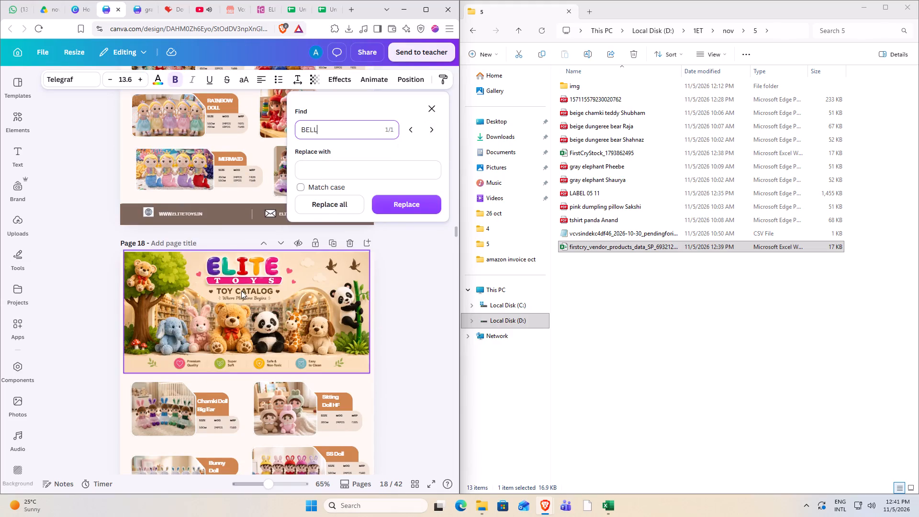
{"action": "scroll", "coordinate": [317, 291], "scroll_direction": "down", "scroll_amount": 2, "text": "ctrl"}
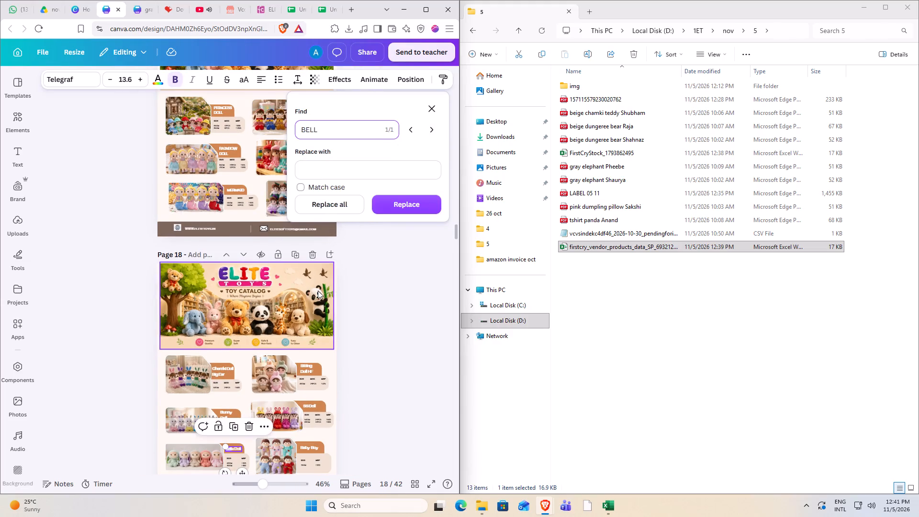
{"action": "scroll", "coordinate": [216, 457], "scroll_direction": "up", "scroll_amount": 7, "text": "ctrl"}
{"action": "scroll", "coordinate": [215, 456], "scroll_direction": "down", "scroll_amount": 4}
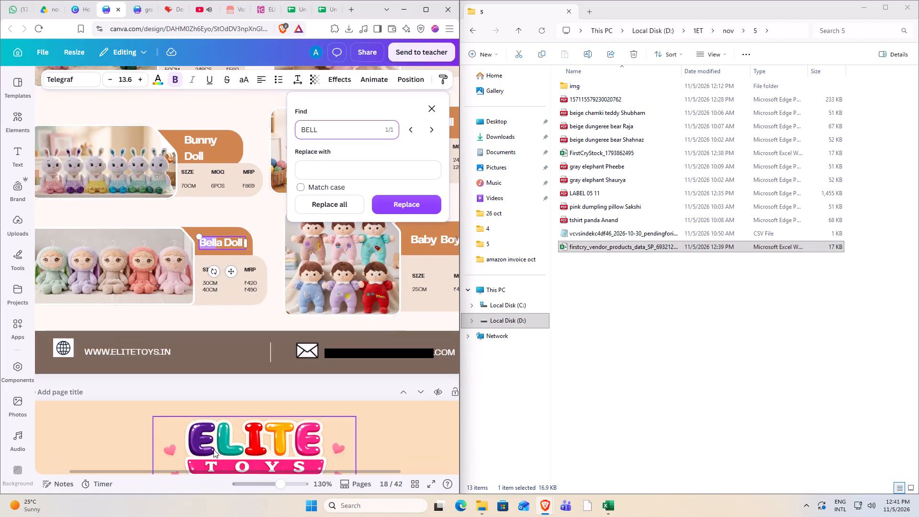
{"action": "left_click", "coordinate": [180, 319]}
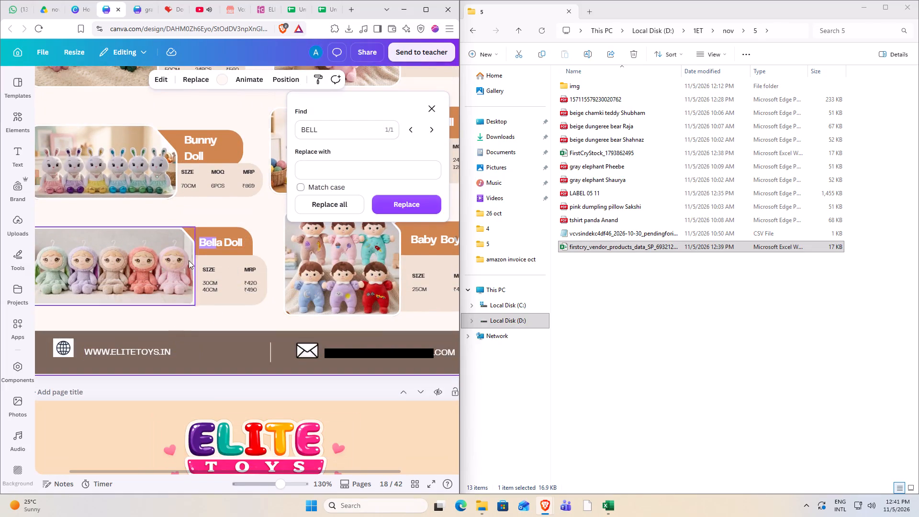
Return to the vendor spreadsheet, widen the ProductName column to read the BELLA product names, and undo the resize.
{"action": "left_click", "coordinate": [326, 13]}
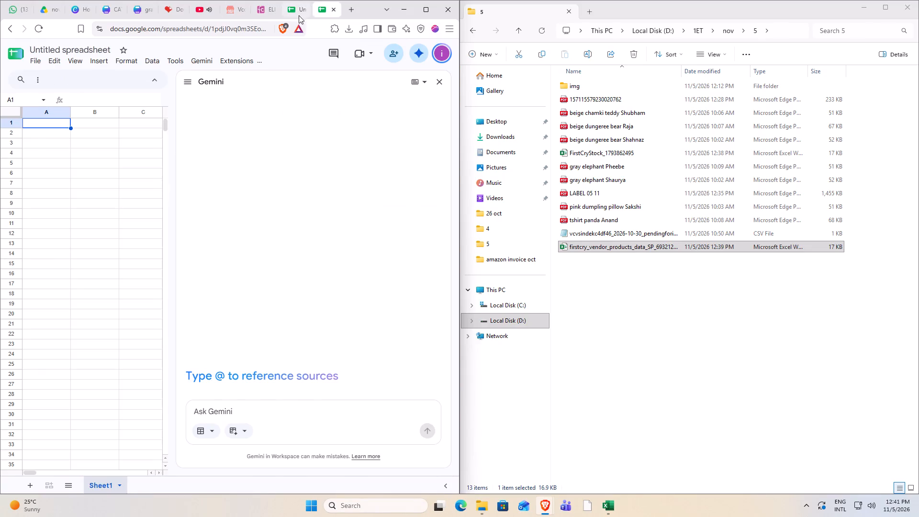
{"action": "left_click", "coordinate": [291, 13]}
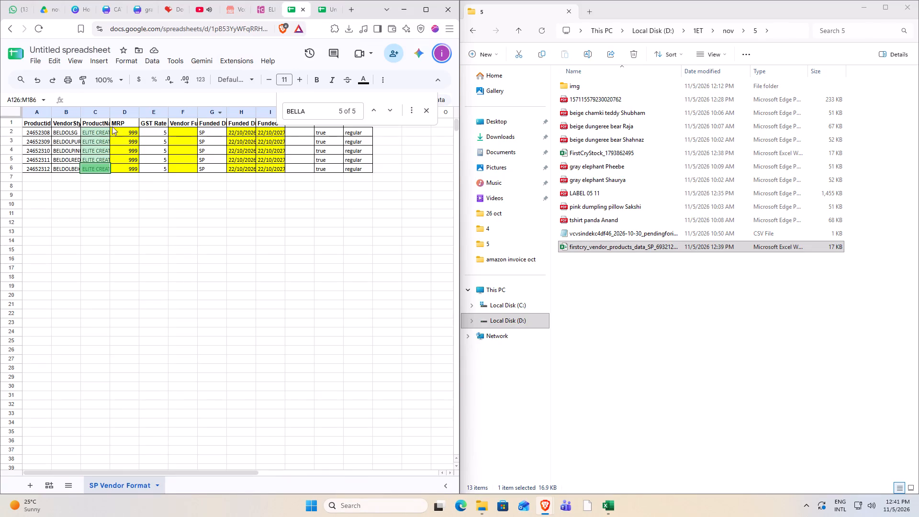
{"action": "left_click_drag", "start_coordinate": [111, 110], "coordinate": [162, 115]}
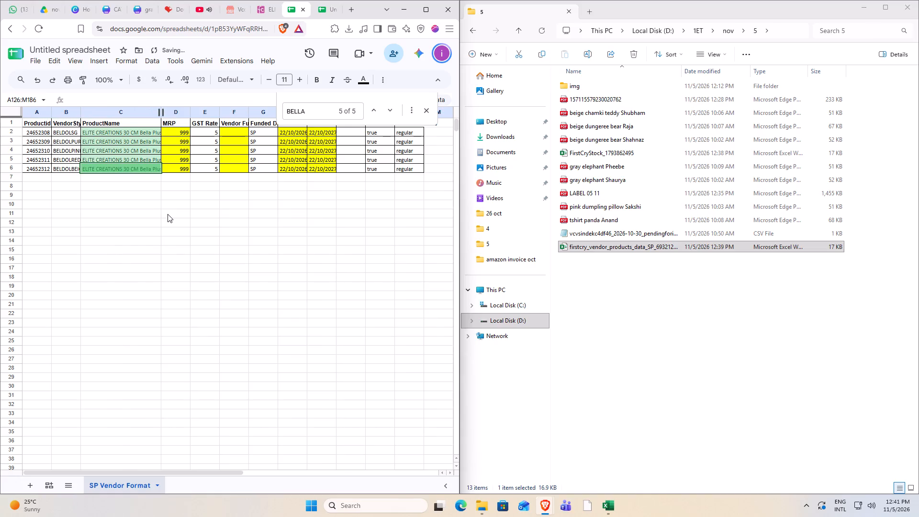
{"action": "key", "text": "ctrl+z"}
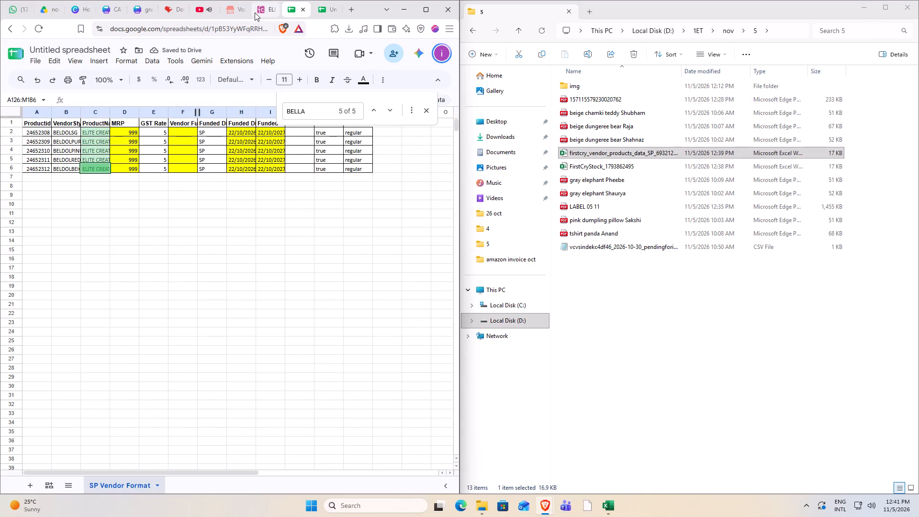
Go back to the Bella Doll entry in Canva and, in Calculator, work out 420 minus 60 percent, multiplied by 3.
{"action": "left_click", "coordinate": [145, 7]}
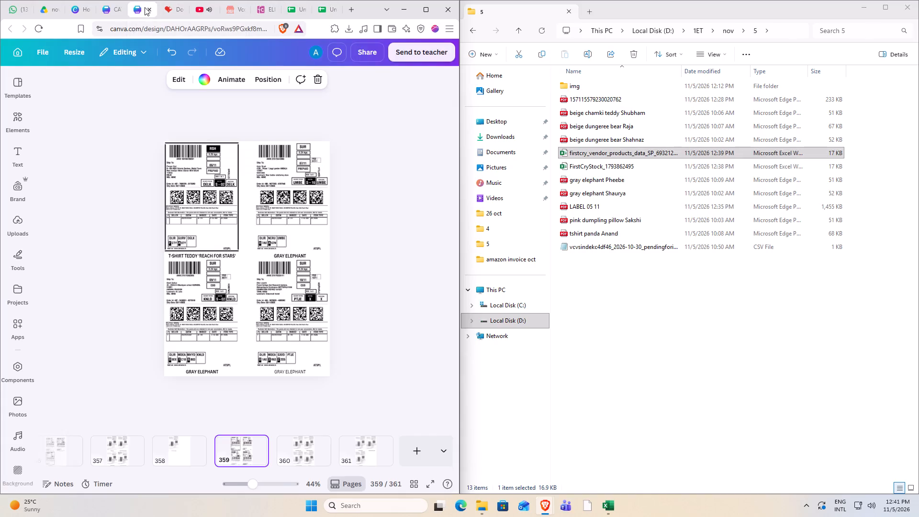
{"action": "left_click", "coordinate": [101, 10]}
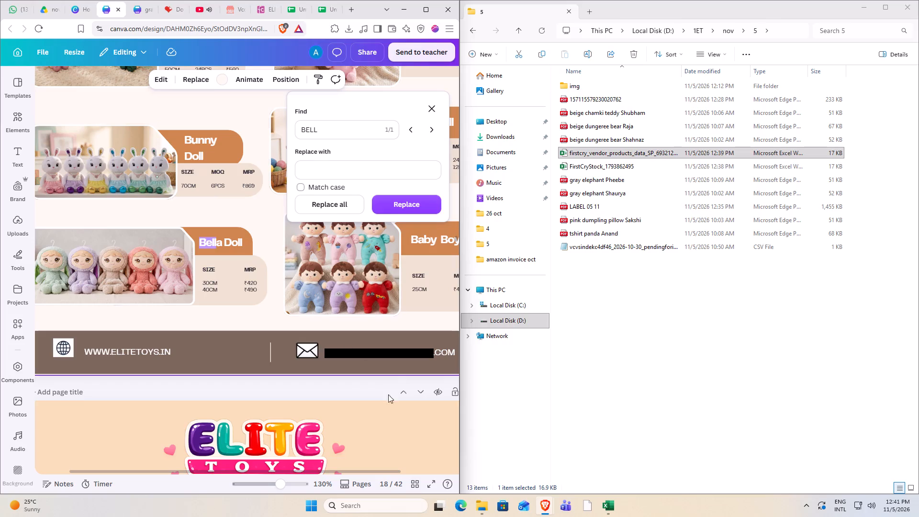
{"action": "left_click", "coordinate": [403, 506]}
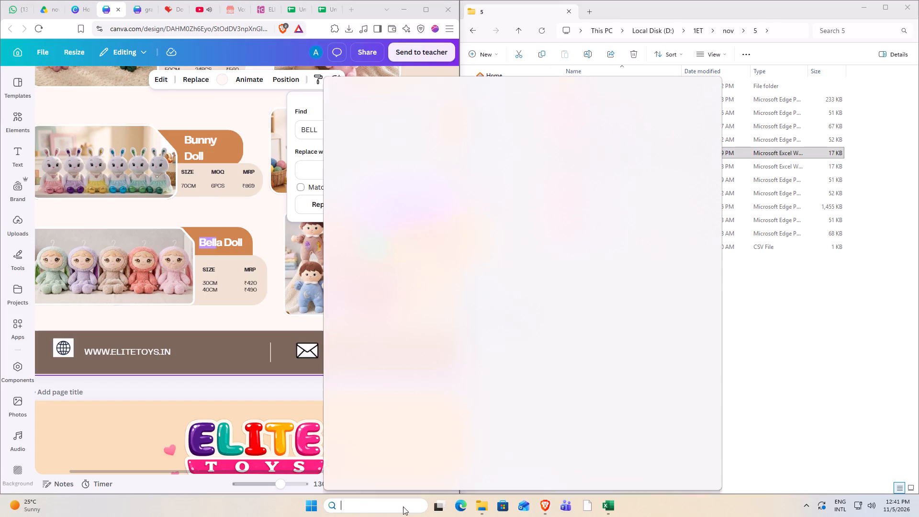
{"action": "type", "text": "CA"}
{"action": "left_click", "coordinate": [393, 121]}
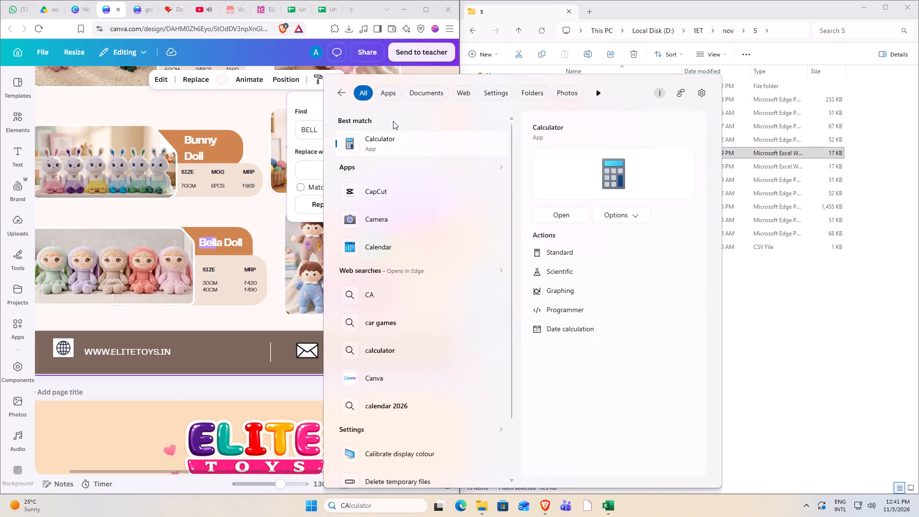
{"action": "left_click", "coordinate": [393, 135]}
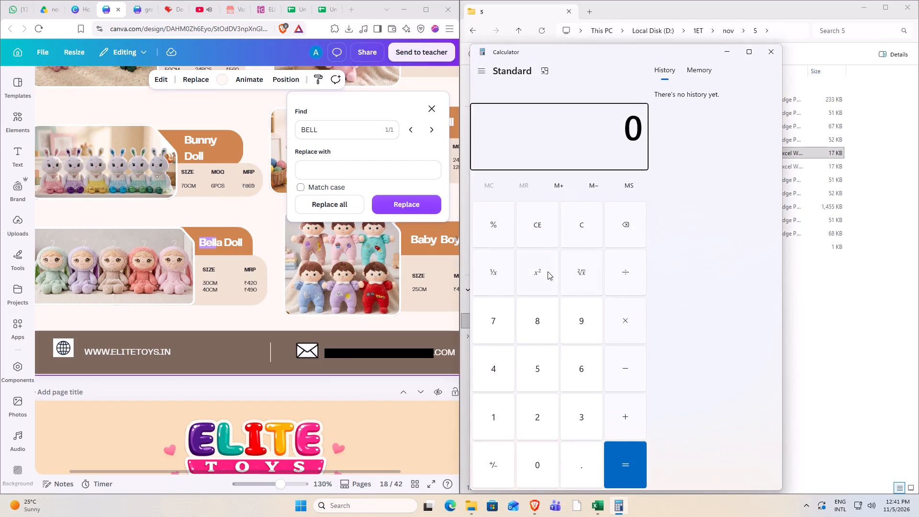
{"action": "left_click", "coordinate": [505, 375]}
{"action": "left_click", "coordinate": [533, 426]}
{"action": "left_click", "coordinate": [534, 465]}
{"action": "left_click", "coordinate": [614, 368]}
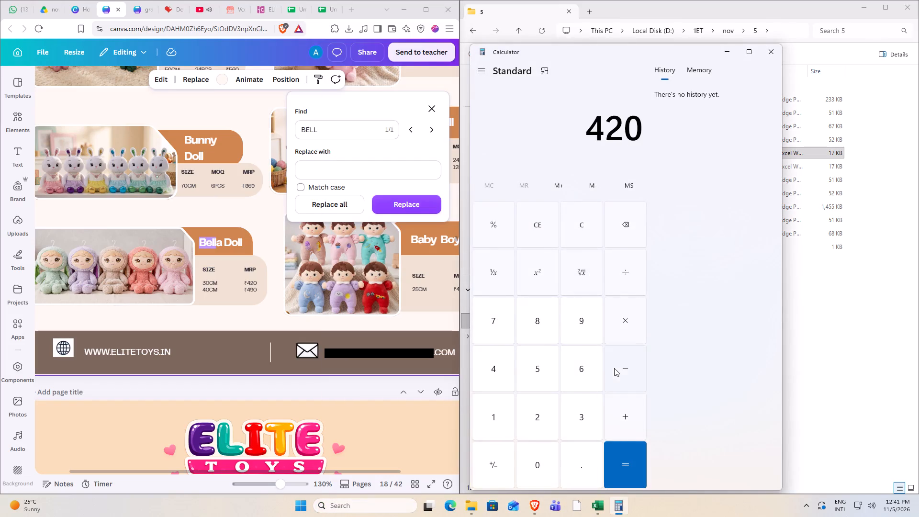
{"action": "left_click", "coordinate": [588, 367]}
{"action": "left_click", "coordinate": [534, 472]}
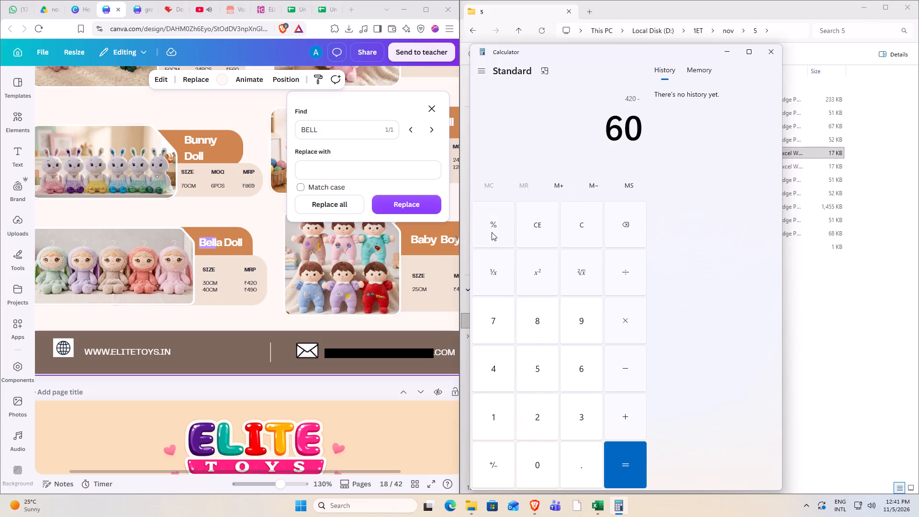
{"action": "left_click", "coordinate": [492, 232]}
{"action": "left_click", "coordinate": [622, 462]}
{"action": "left_click", "coordinate": [631, 319]}
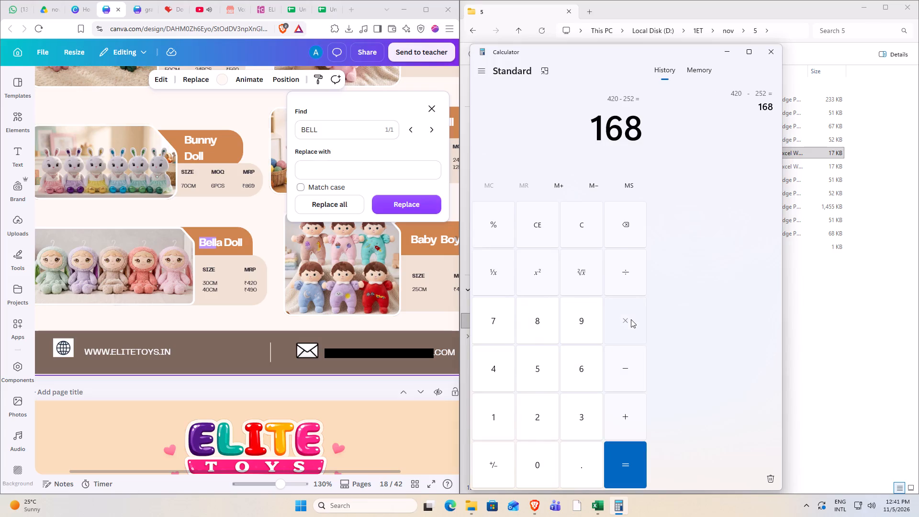
{"action": "left_click", "coordinate": [587, 421]}
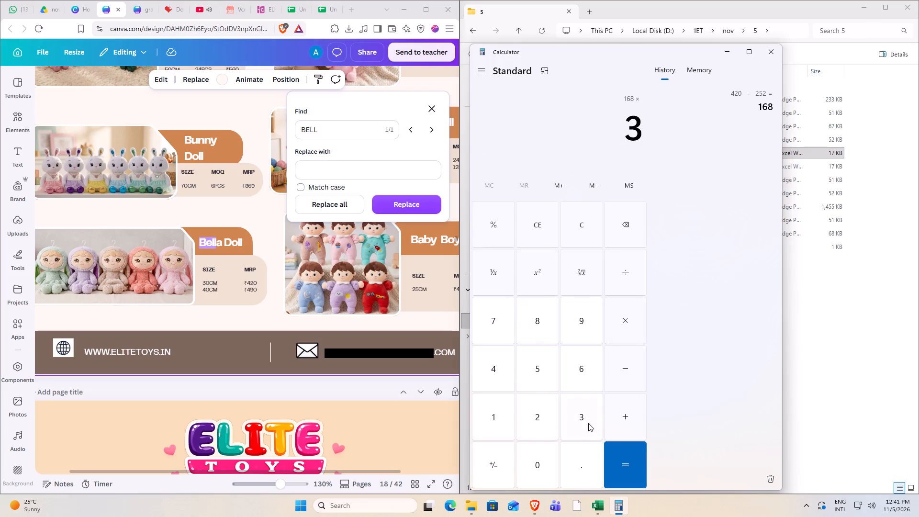
{"action": "left_click", "coordinate": [618, 458]}
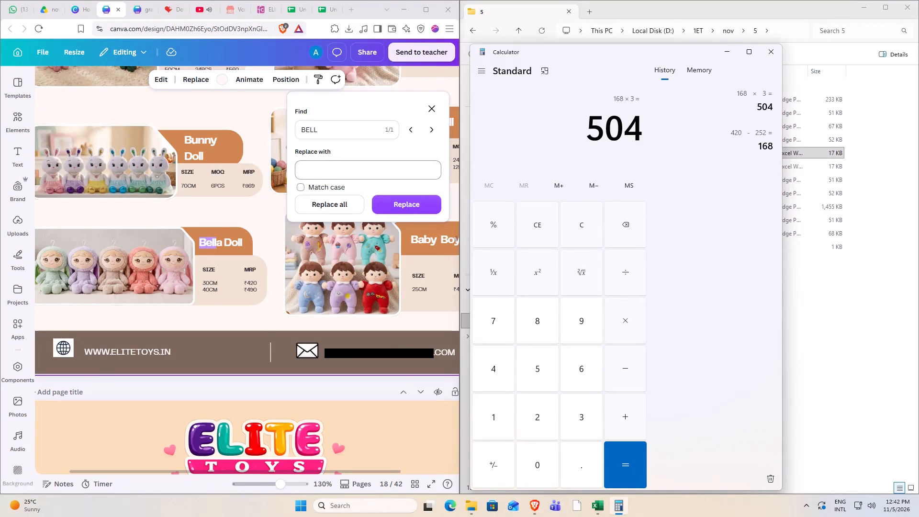
Switch back to the spreadsheet holding the SP Vendor Format sheet.
{"action": "left_click", "coordinate": [324, 17]}
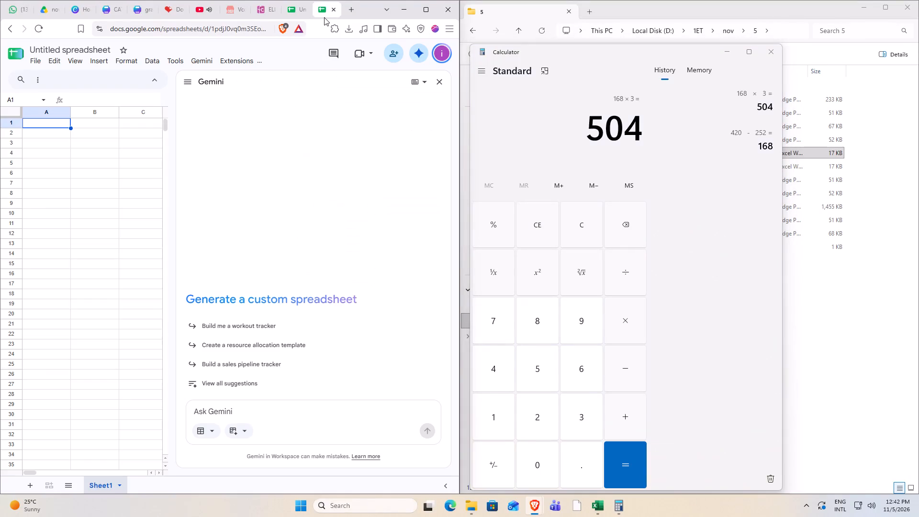
{"action": "left_click", "coordinate": [296, 4]}
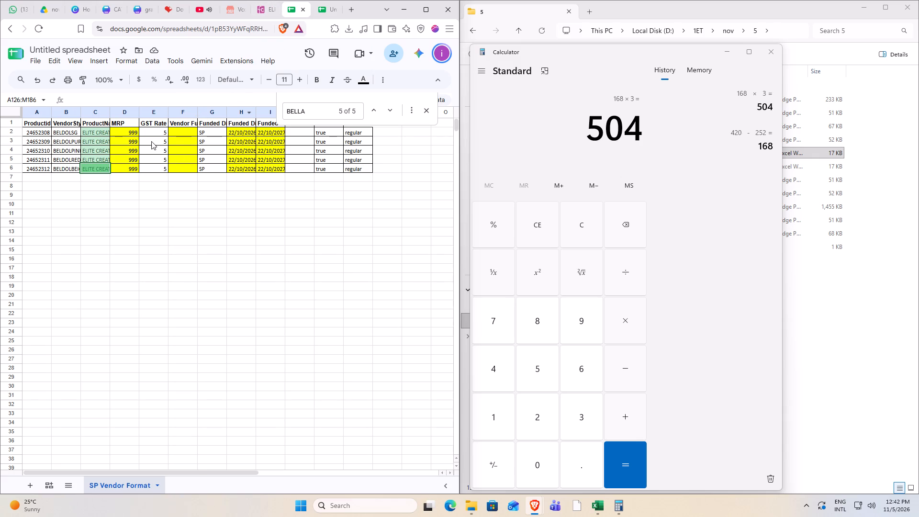
{"action": "left_click", "coordinate": [149, 201]}
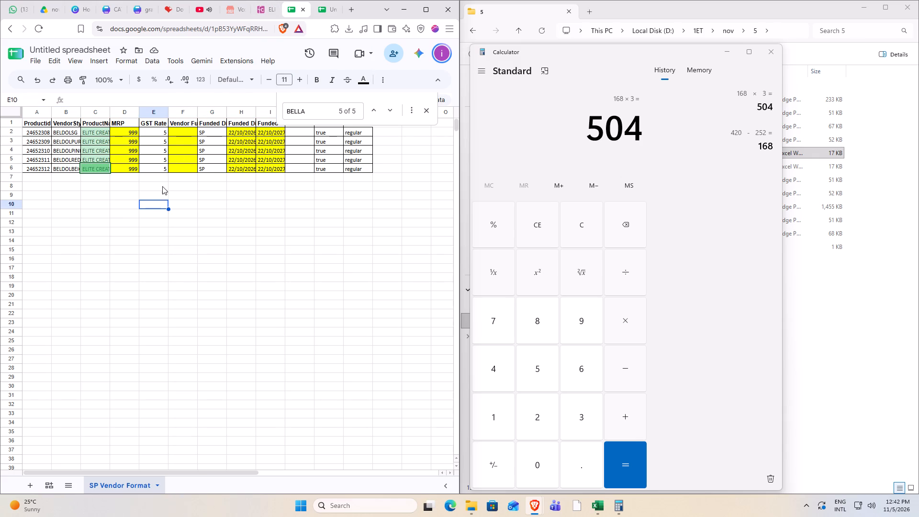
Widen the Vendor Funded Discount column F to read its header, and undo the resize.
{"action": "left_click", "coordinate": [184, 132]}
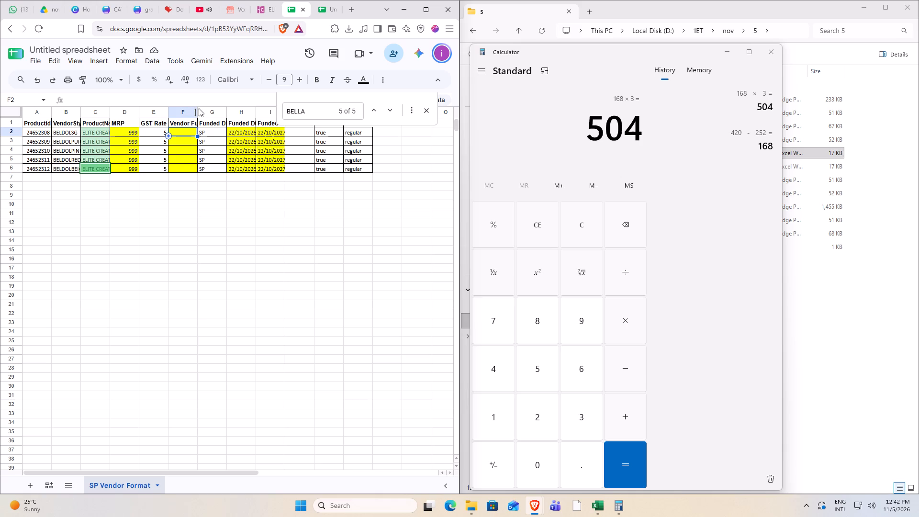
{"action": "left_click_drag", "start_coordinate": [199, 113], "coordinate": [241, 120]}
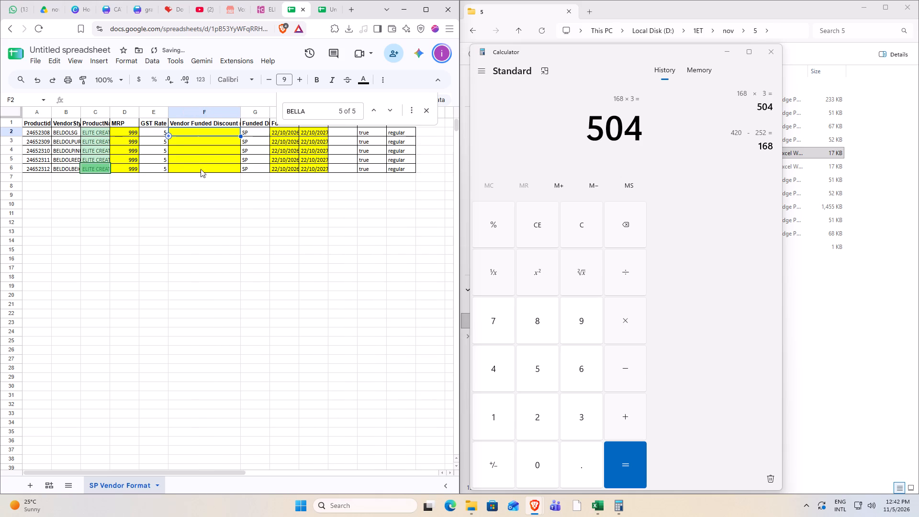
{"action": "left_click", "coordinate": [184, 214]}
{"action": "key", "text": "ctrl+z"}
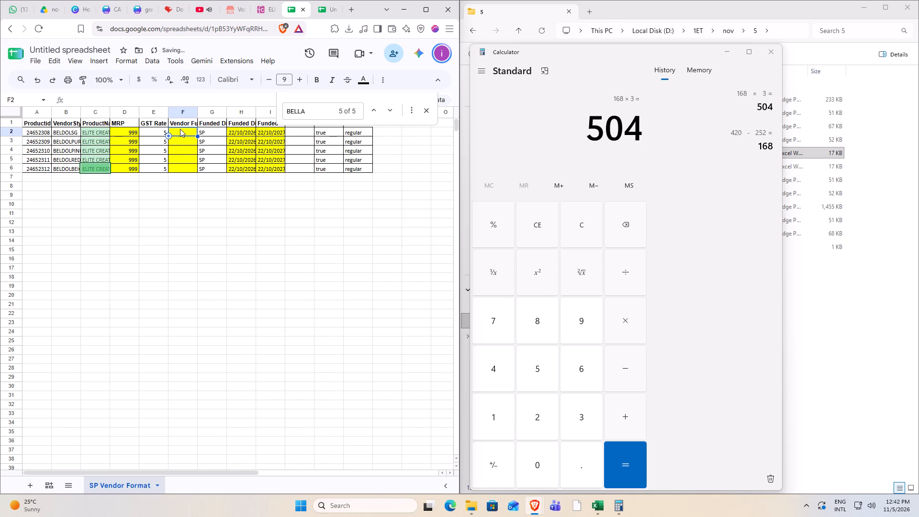
Enter 50 as the vendor funded discount in F2 and copy it to F3:F6 for the other BELLA products.
{"action": "left_click", "coordinate": [181, 132]}
{"action": "type", "text": "50"}
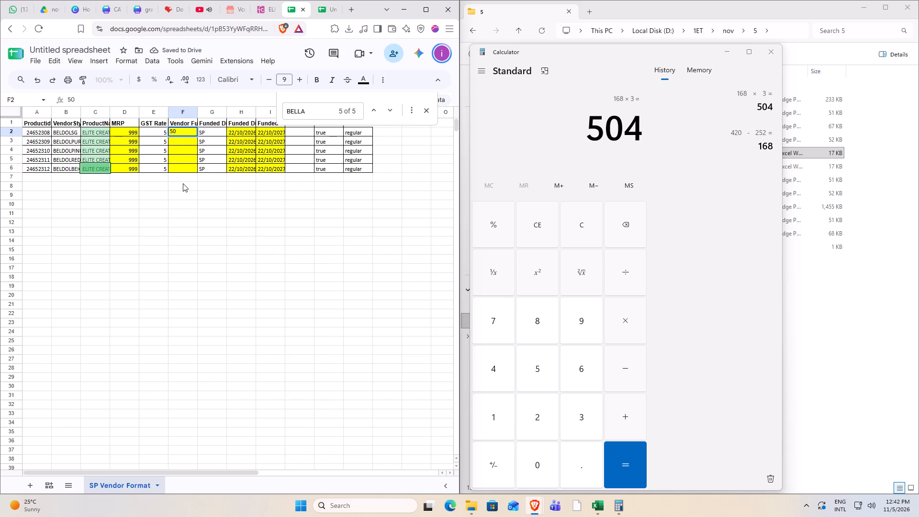
{"action": "left_click", "coordinate": [183, 183]}
{"action": "left_click", "coordinate": [187, 128]}
{"action": "key", "text": "ctrl+c"}
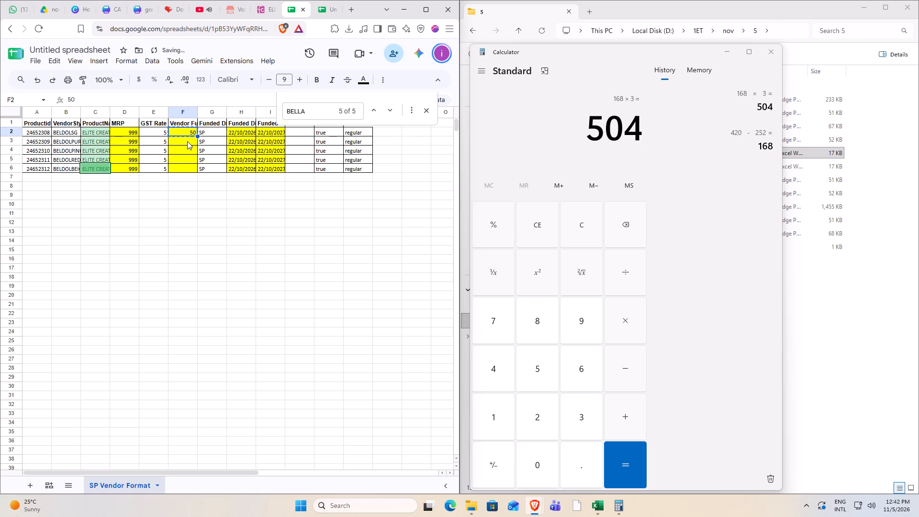
{"action": "left_click", "coordinate": [187, 141]}
{"action": "left_click_drag", "start_coordinate": [181, 139], "coordinate": [182, 170]}
{"action": "key", "text": "ctrl+v"}
{"action": "left_click", "coordinate": [194, 206]}
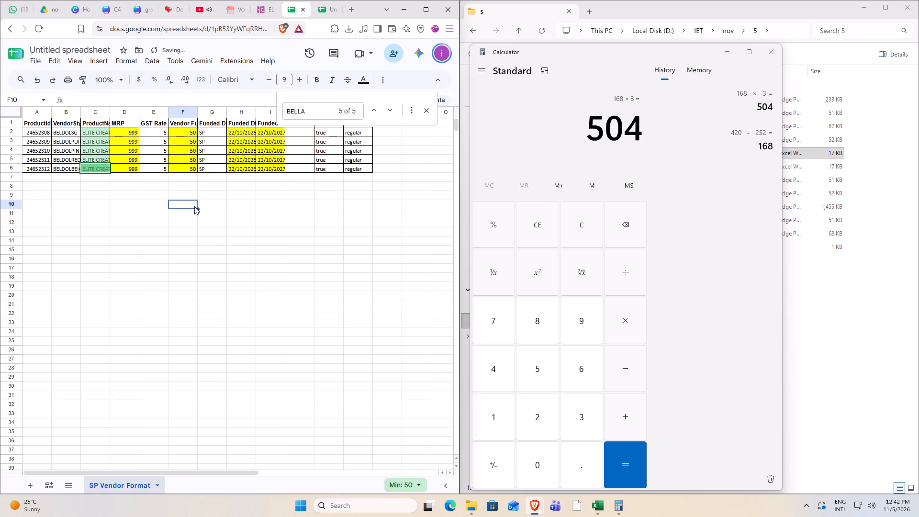
Widen column H to show the full Funded Discount Startdate values and close the BELLA search.
{"action": "left_click", "coordinate": [247, 131]}
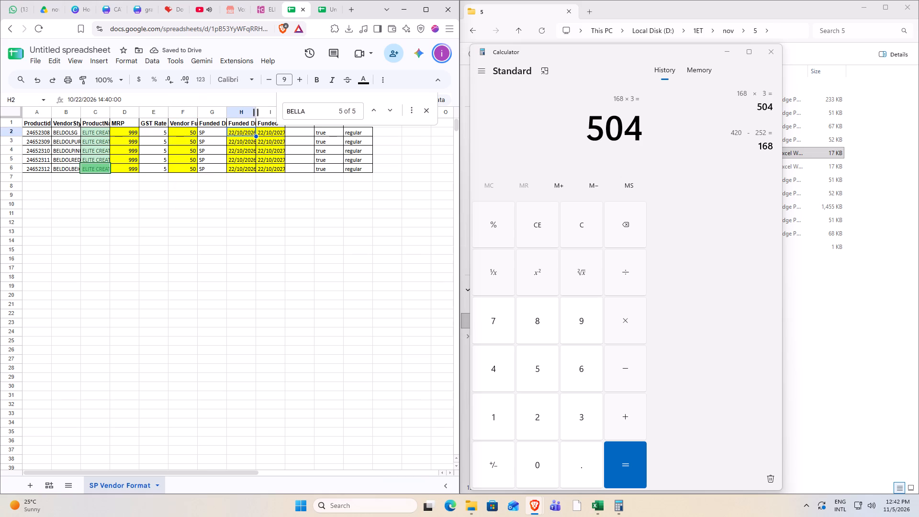
{"action": "left_click_drag", "start_coordinate": [256, 112], "coordinate": [303, 120]}
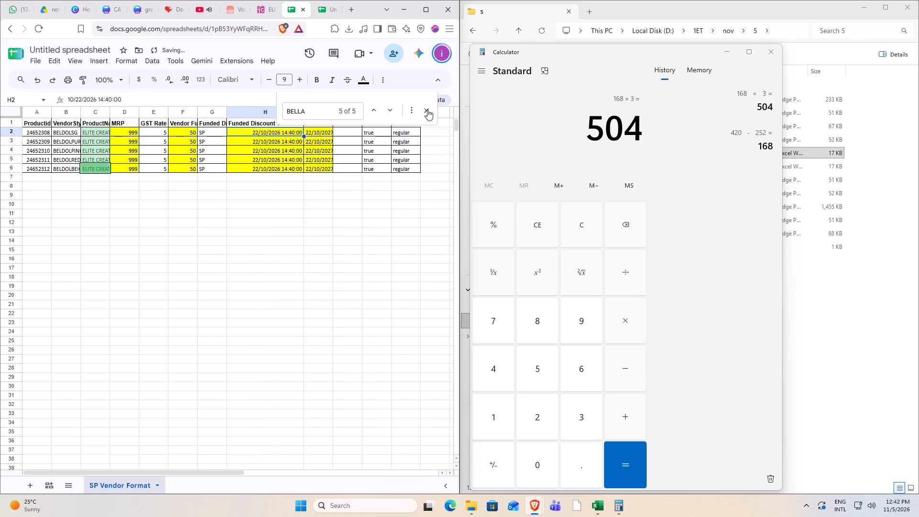
{"action": "left_click", "coordinate": [427, 110]}
Change the first product's Funded Discount Startdate in H2 to 11/05/2026, keeping the 14:40:00 time.
{"action": "left_click", "coordinate": [257, 132]}
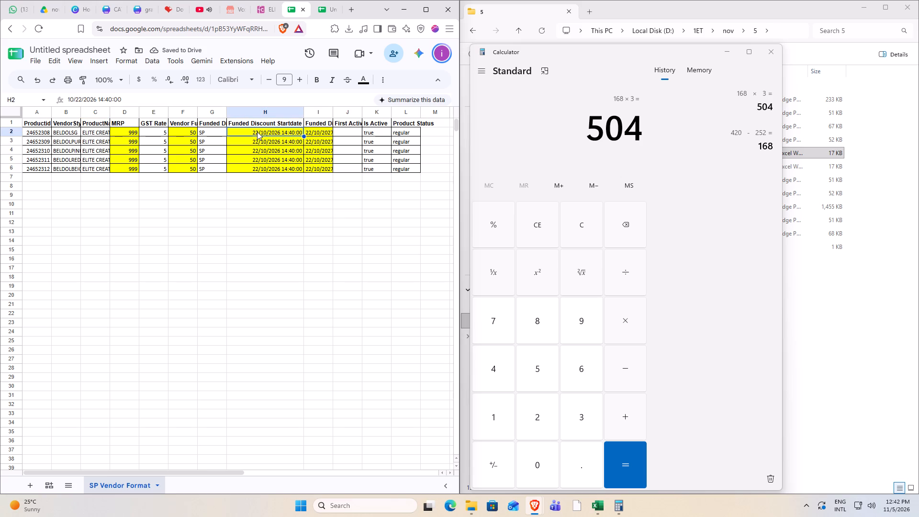
{"action": "double_click", "coordinate": [257, 132]}
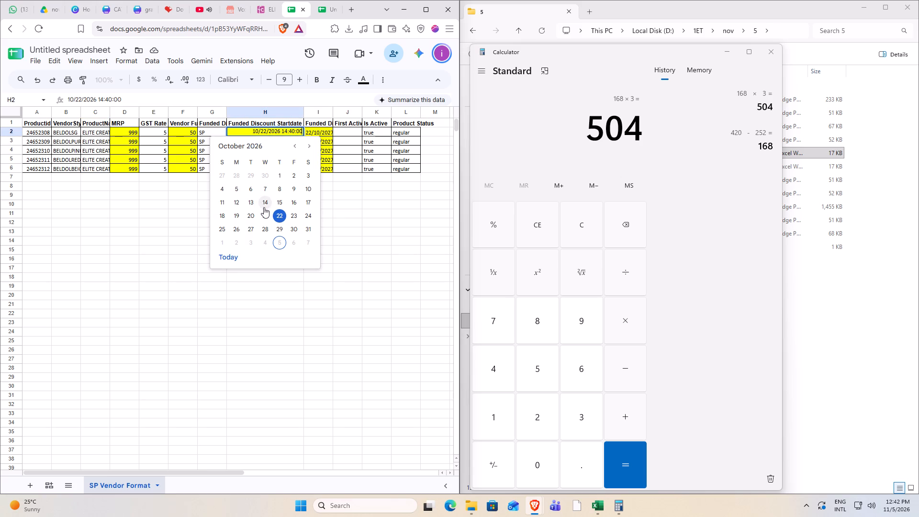
{"action": "left_click", "coordinate": [264, 131]}
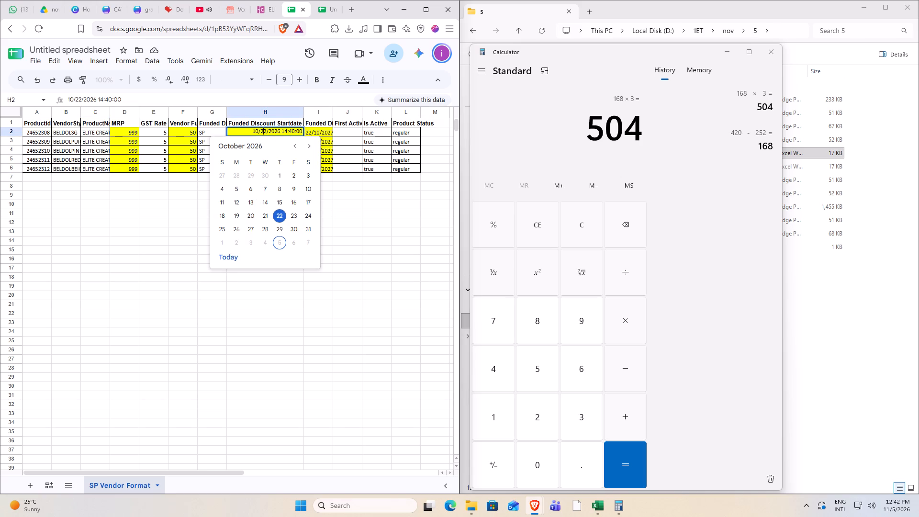
{"action": "left_click", "coordinate": [265, 131]}
{"action": "type", "text": "05"}
{"action": "left_click_drag", "start_coordinate": [252, 130], "coordinate": [256, 130]}
{"action": "left_click_drag", "start_coordinate": [256, 130], "coordinate": [257, 130]}
{"action": "type", "text": "11"}
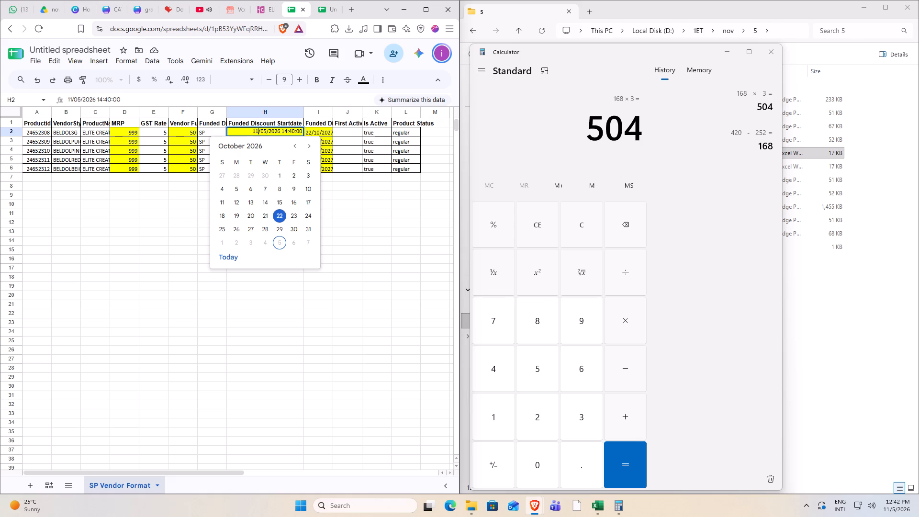
{"action": "left_click", "coordinate": [190, 235]}
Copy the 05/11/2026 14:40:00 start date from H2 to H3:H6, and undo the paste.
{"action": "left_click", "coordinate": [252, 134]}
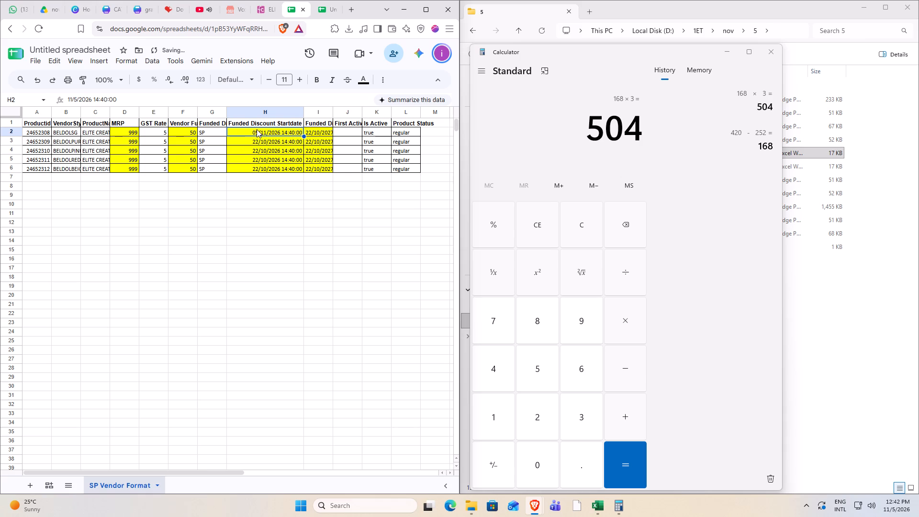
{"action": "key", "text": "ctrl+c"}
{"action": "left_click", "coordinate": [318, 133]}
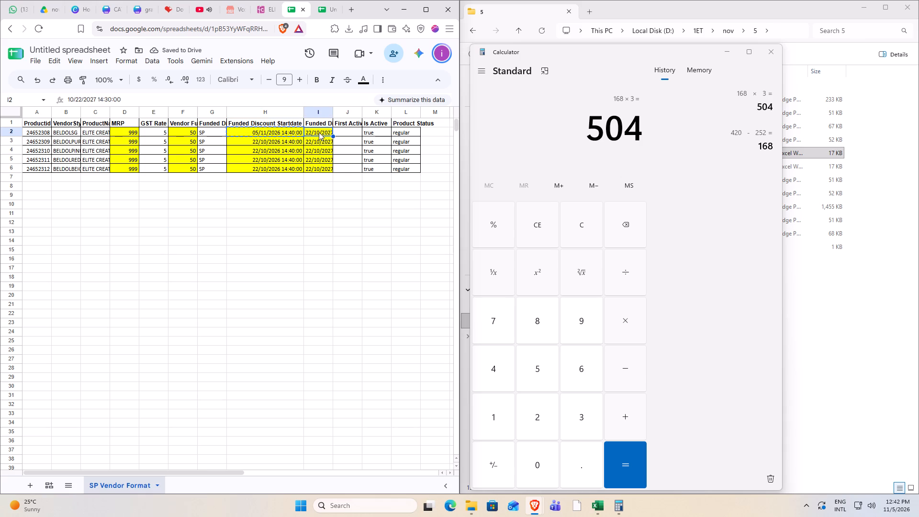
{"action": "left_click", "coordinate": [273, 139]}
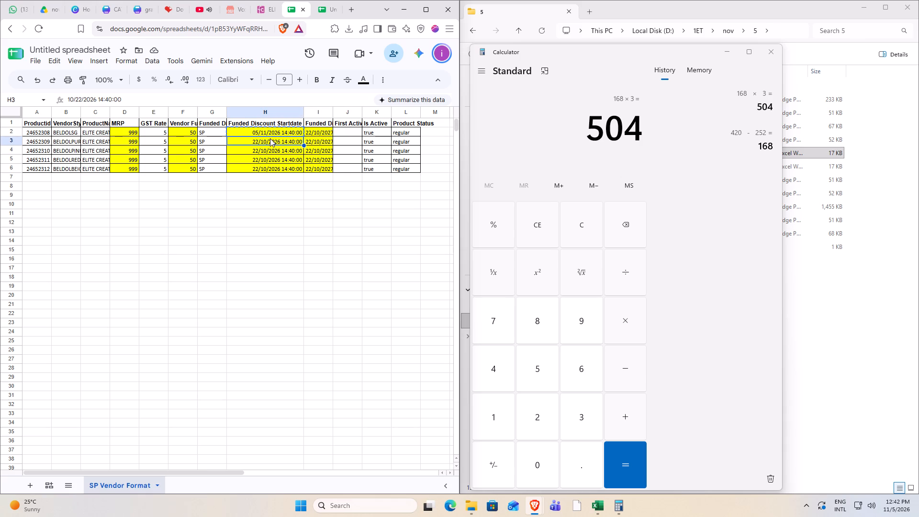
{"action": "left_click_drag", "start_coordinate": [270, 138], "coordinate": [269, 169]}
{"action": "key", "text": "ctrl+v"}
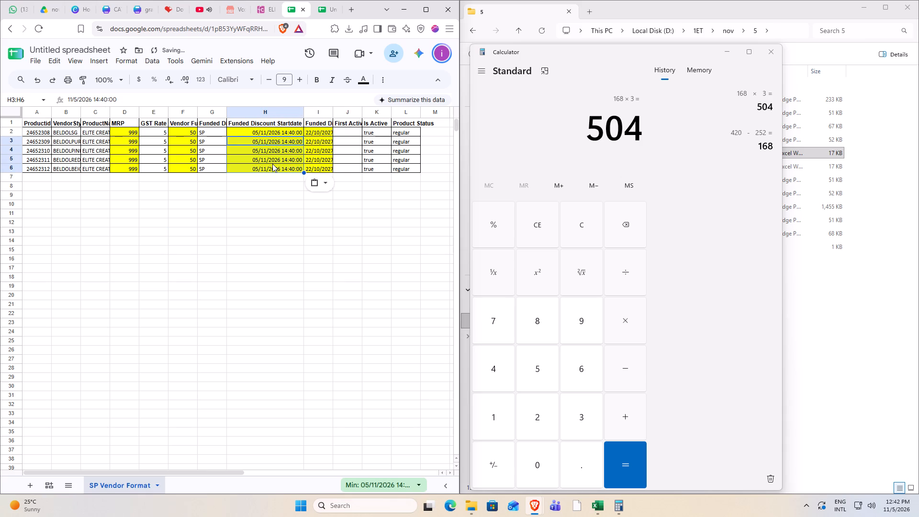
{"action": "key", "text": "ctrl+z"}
Fill the funded discount expiry cells I2:I6 with the 05/11/2026 14:40:00 date copied from H2.
{"action": "left_click", "coordinate": [318, 130]}
{"action": "left_click_drag", "start_coordinate": [312, 130], "coordinate": [315, 166]}
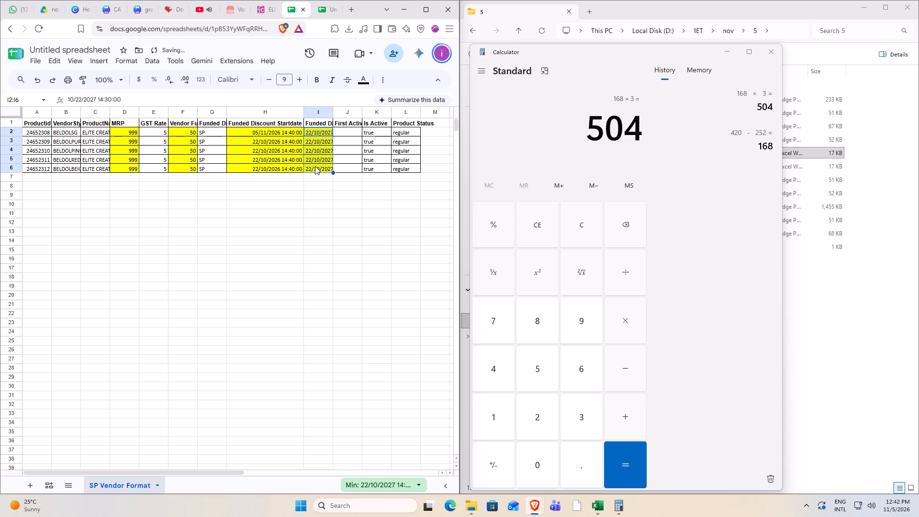
{"action": "key", "text": "ctrl+v"}
{"action": "left_click", "coordinate": [300, 193]}
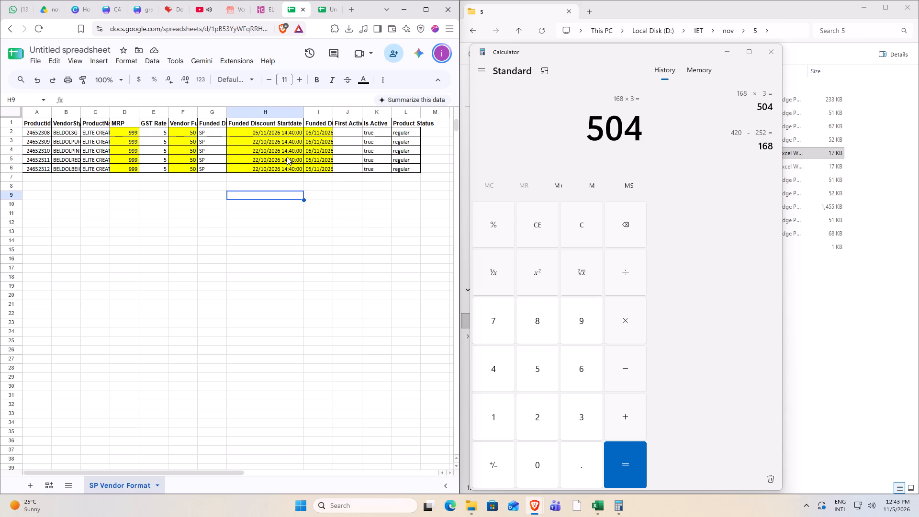
Widen column I to show the full dates and change the year of the first product's expiry date in I2 to 2027.
{"action": "left_click_drag", "start_coordinate": [332, 111], "coordinate": [364, 115]}
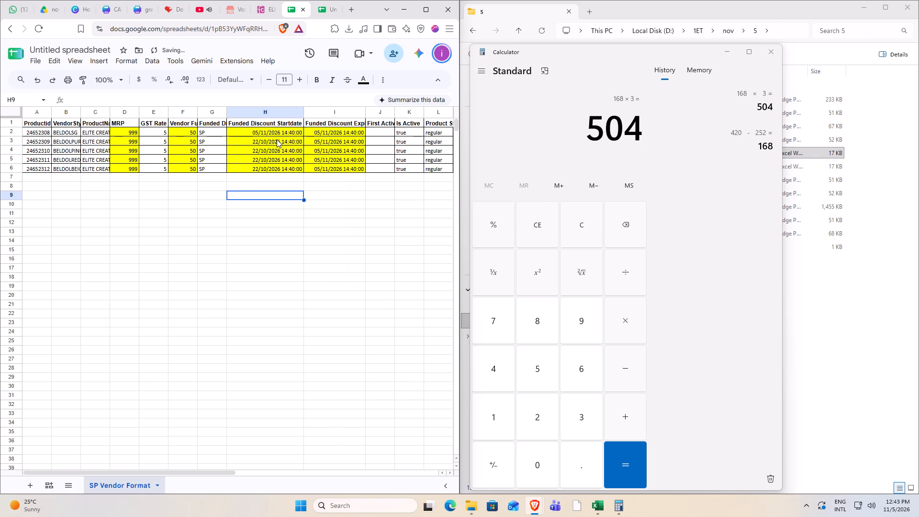
{"action": "double_click", "coordinate": [342, 133]}
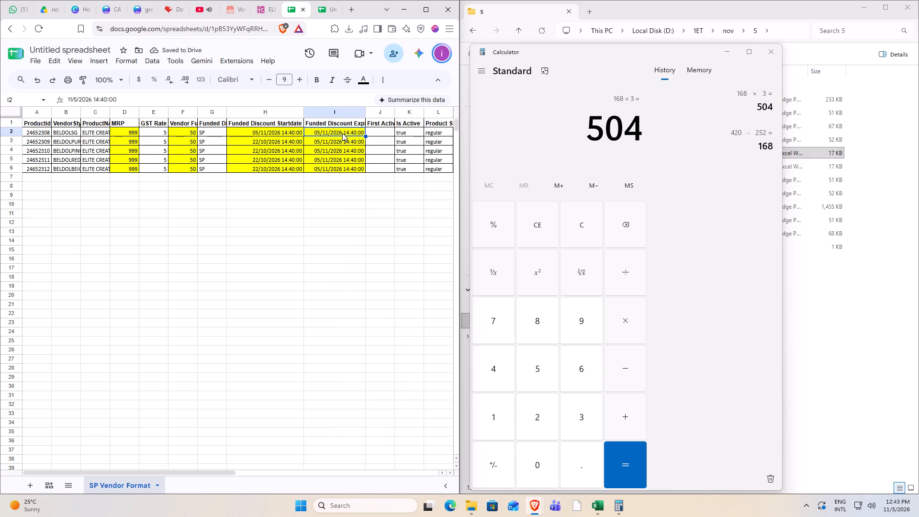
{"action": "left_click", "coordinate": [341, 132]}
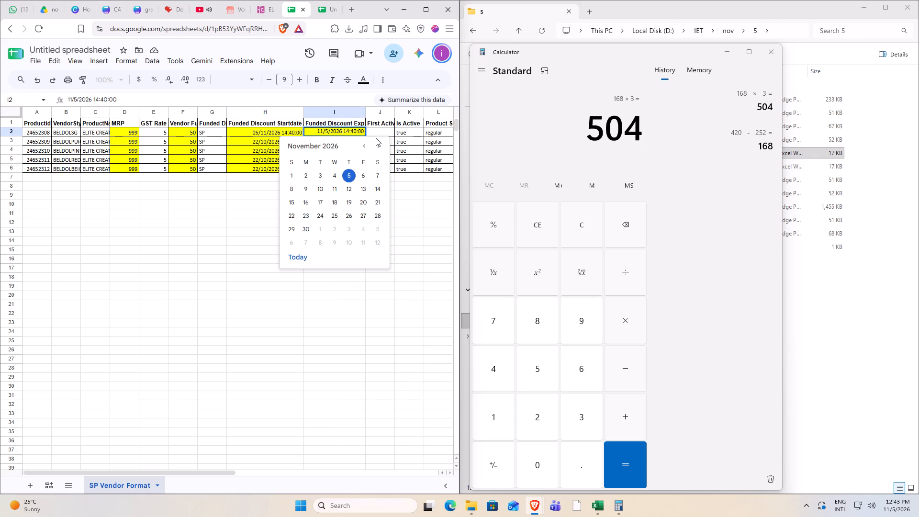
{"action": "key", "text": "BackSpace"}
{"action": "key", "text": "7"}
{"action": "left_click", "coordinate": [243, 290]}
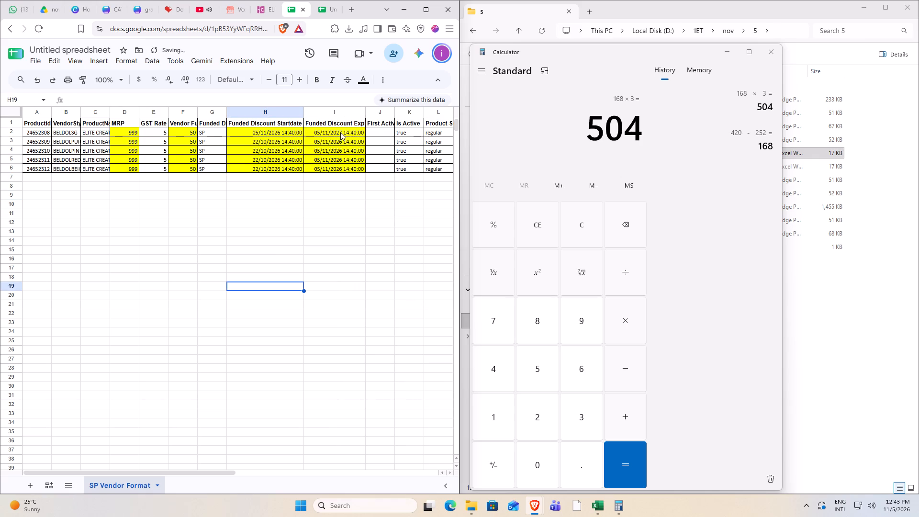
Copy the 05/11/2027 14:40:00 expiry date from I2 to I3:I6 for the other BELLA products.
{"action": "left_click", "coordinate": [341, 134]}
{"action": "key", "text": "ctrl+c"}
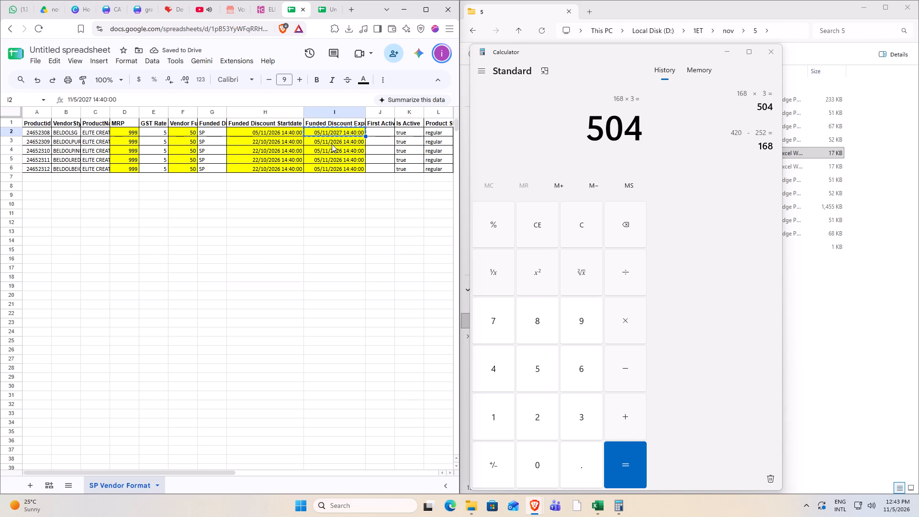
{"action": "left_click", "coordinate": [332, 143]}
{"action": "left_click_drag", "start_coordinate": [331, 140], "coordinate": [335, 169]}
{"action": "key", "text": "ctrl+v"}
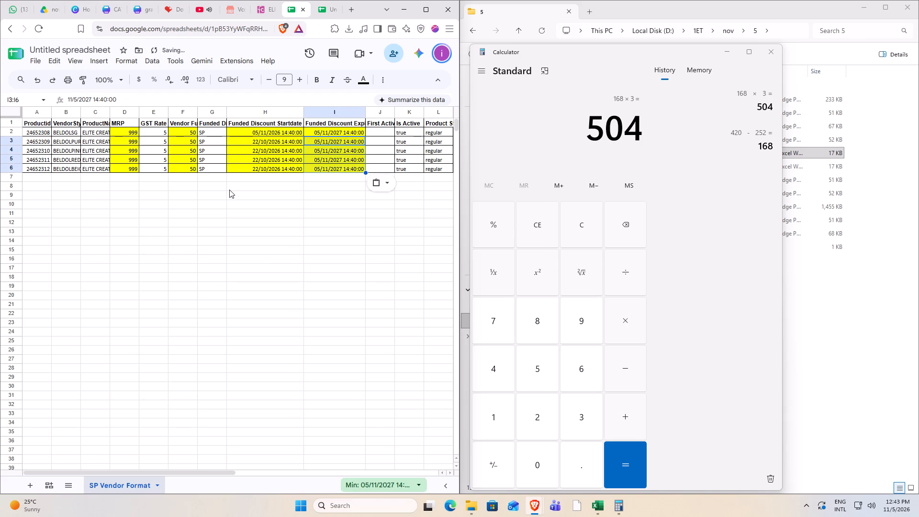
{"action": "left_click", "coordinate": [229, 190]}
Copy the 05/11/2026 14:40:00 Funded Discount Startdate from H2 to H3:H6.
{"action": "left_click", "coordinate": [260, 133]}
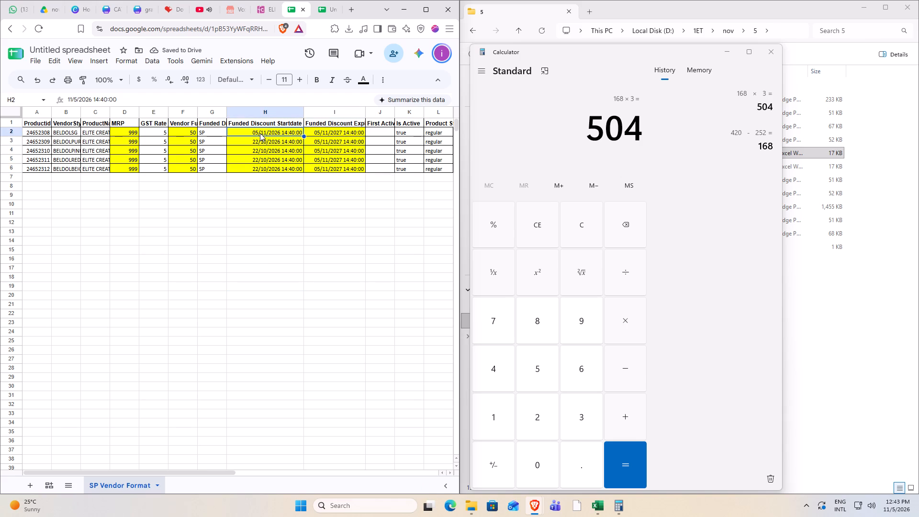
{"action": "key", "text": "ctrl+c"}
{"action": "left_click", "coordinate": [257, 139]}
{"action": "left_click_drag", "start_coordinate": [262, 142], "coordinate": [266, 165]}
{"action": "key", "text": "ctrl+v"}
{"action": "left_click", "coordinate": [256, 196]}
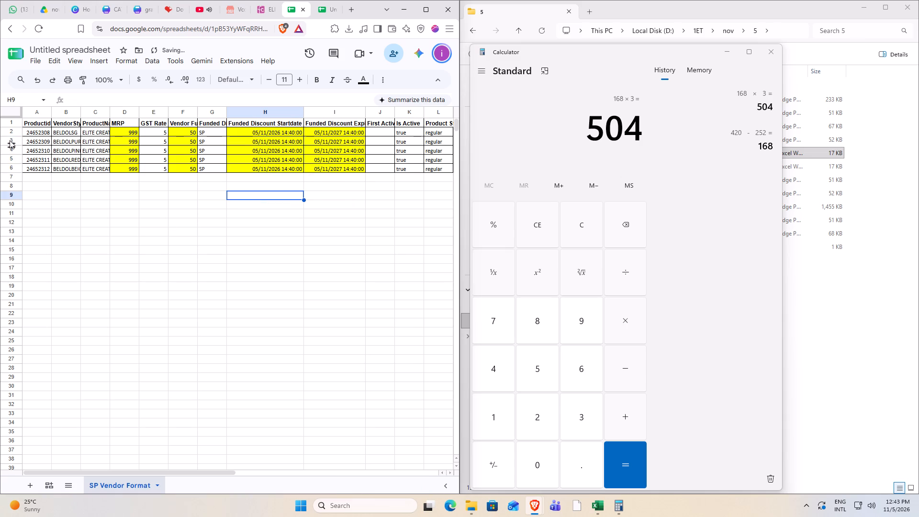
{"action": "left_click", "coordinate": [35, 129]}
{"action": "left_click_drag", "start_coordinate": [39, 131], "coordinate": [40, 142]}
{"action": "left_click", "coordinate": [38, 125]}
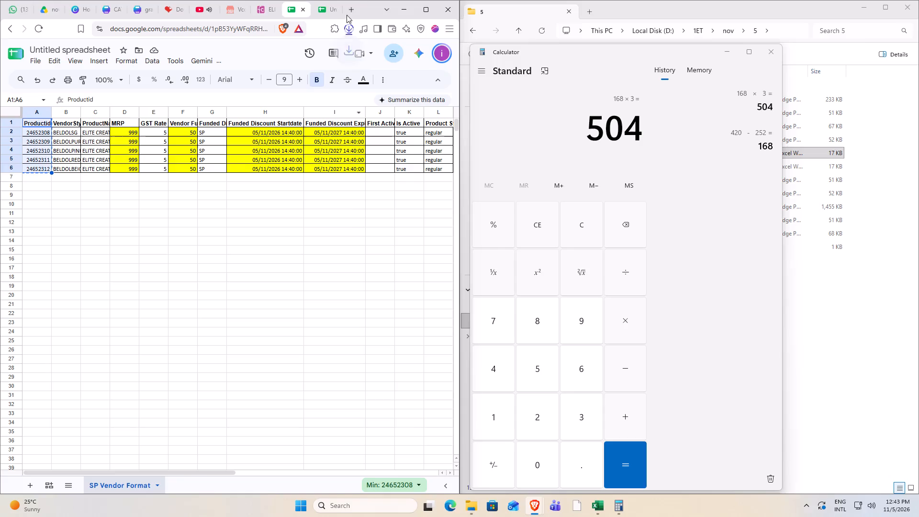
Open the browser's recent download history.
{"action": "left_click", "coordinate": [350, 24]}
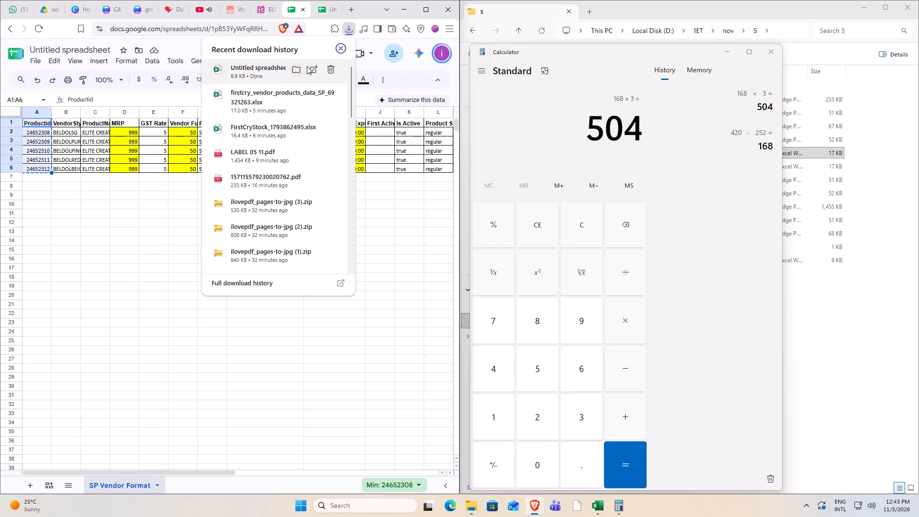
Show the newly downloaded Untitled spreadsheet file in its folder.
{"action": "left_click", "coordinate": [295, 71]}
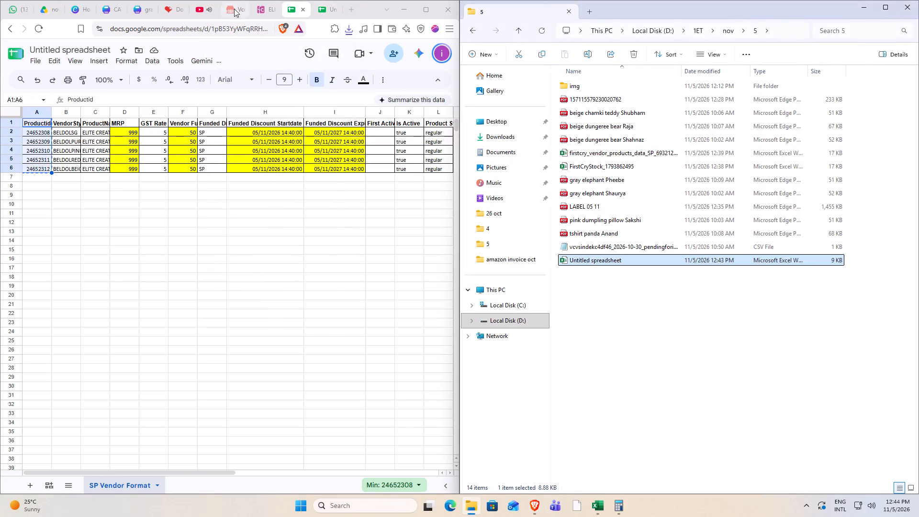
Upload the Untitled spreadsheet Excel file from folder 5 to MRP Upload on the FirstCry Vcom MRP Margin Upload page.
{"action": "left_click", "coordinate": [225, 9]}
{"action": "left_click", "coordinate": [88, 121]}
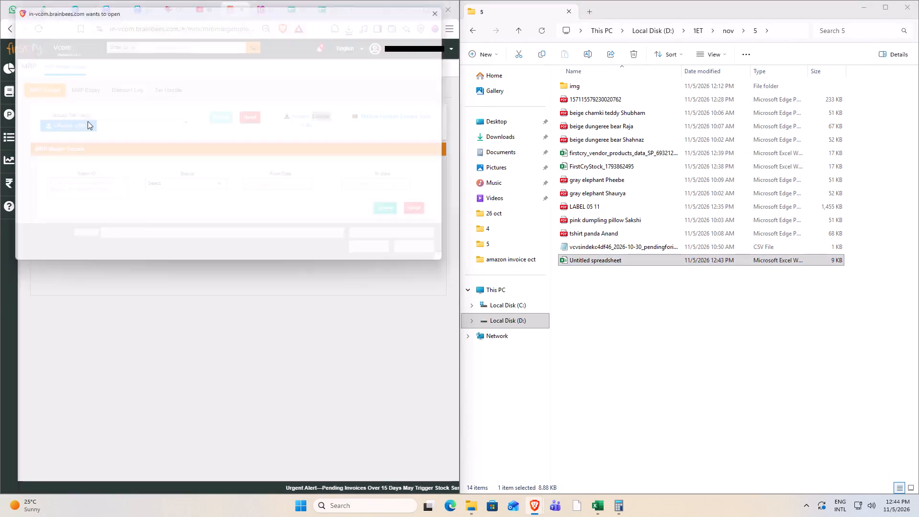
{"action": "scroll", "coordinate": [77, 85], "scroll_direction": "up", "scroll_amount": 4}
{"action": "left_click", "coordinate": [61, 66]}
{"action": "scroll", "coordinate": [208, 174], "scroll_direction": "down", "scroll_amount": 2}
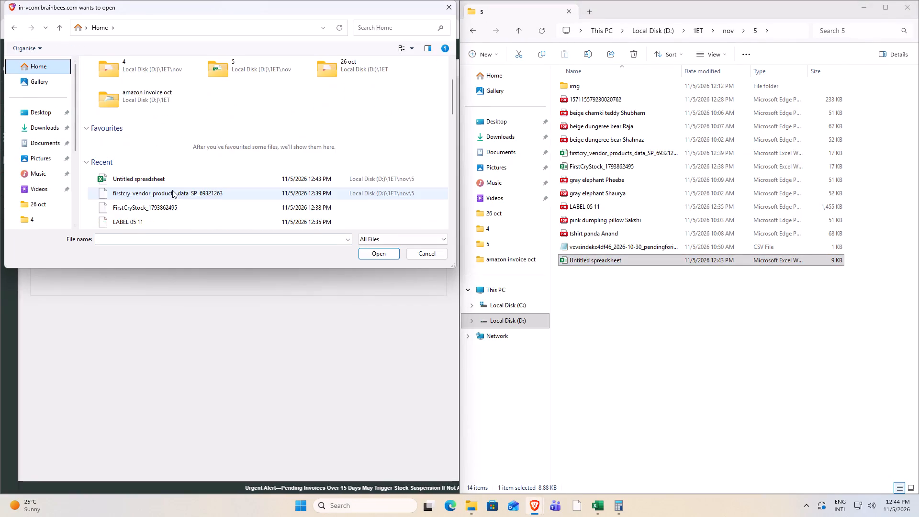
{"action": "left_click", "coordinate": [170, 179]}
{"action": "left_click", "coordinate": [372, 255]}
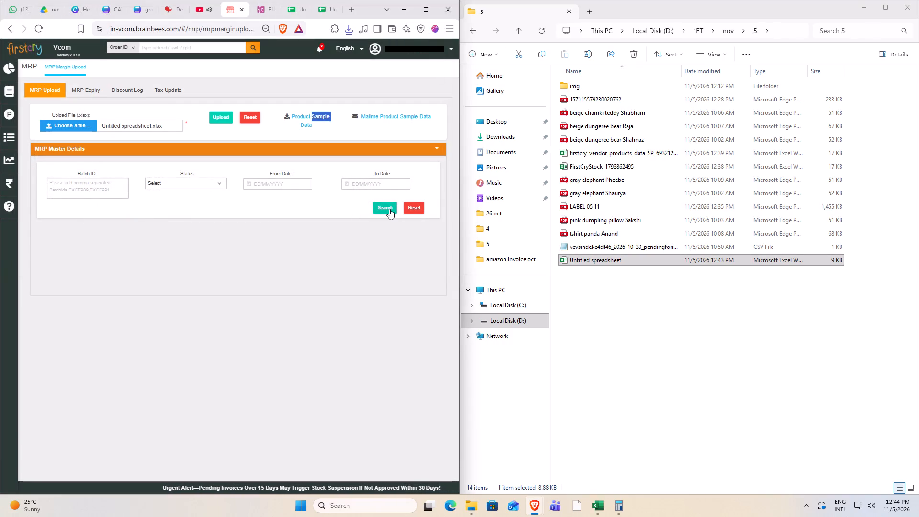
{"action": "left_click", "coordinate": [230, 110]}
{"action": "left_click", "coordinate": [226, 120]}
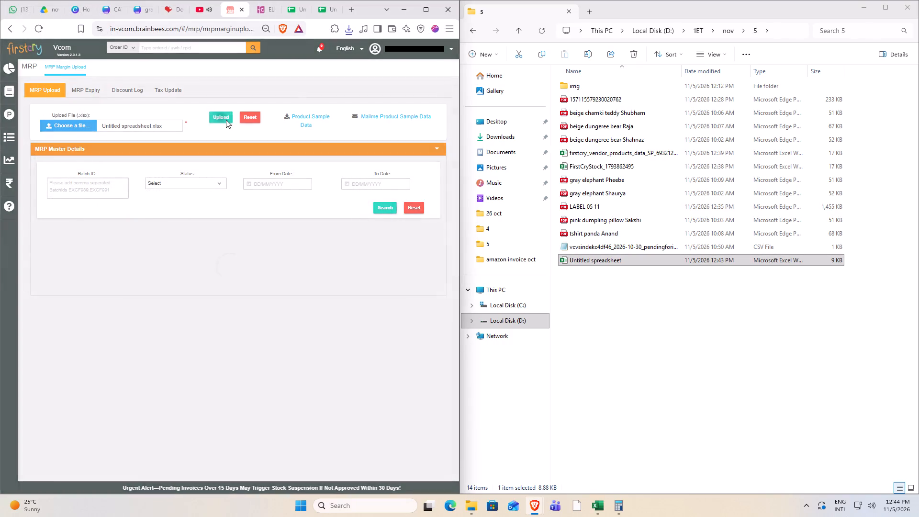
{"action": "left_click", "coordinate": [264, 277]}
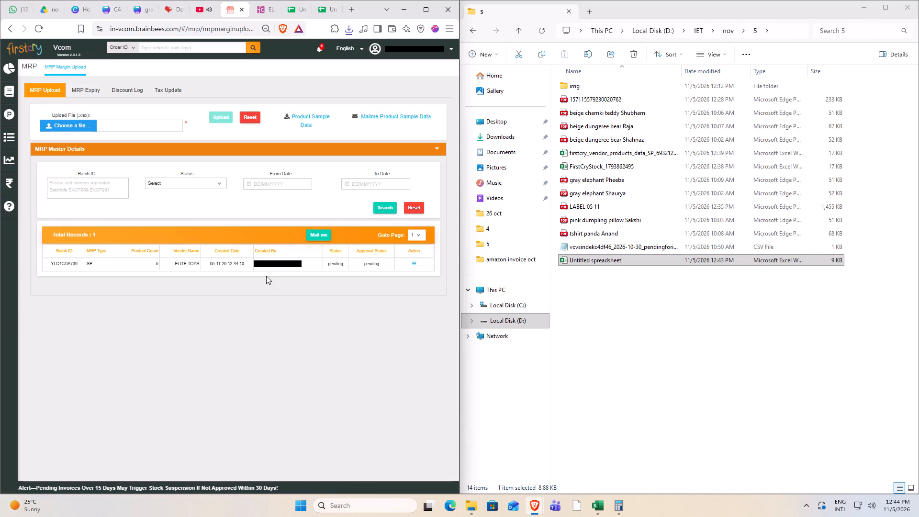
Look up Gmail in a new browser tab.
{"action": "left_click", "coordinate": [351, 5]}
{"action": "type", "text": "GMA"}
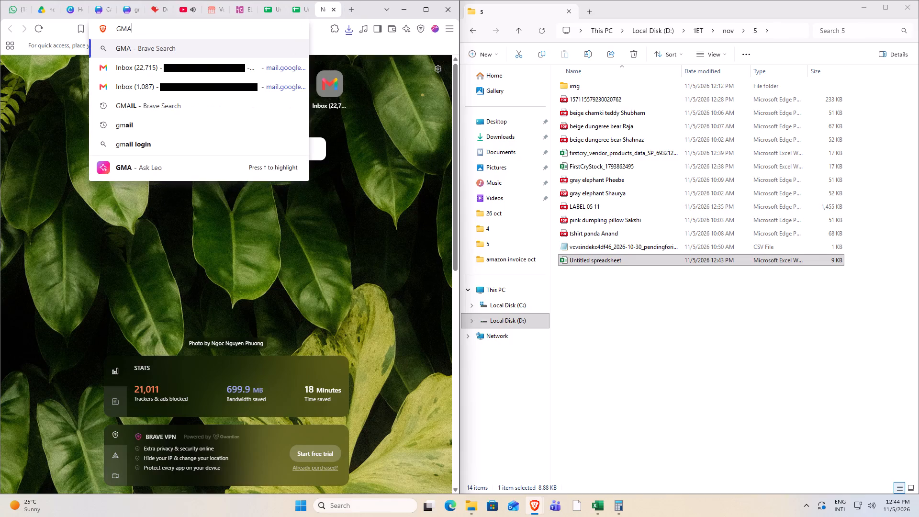
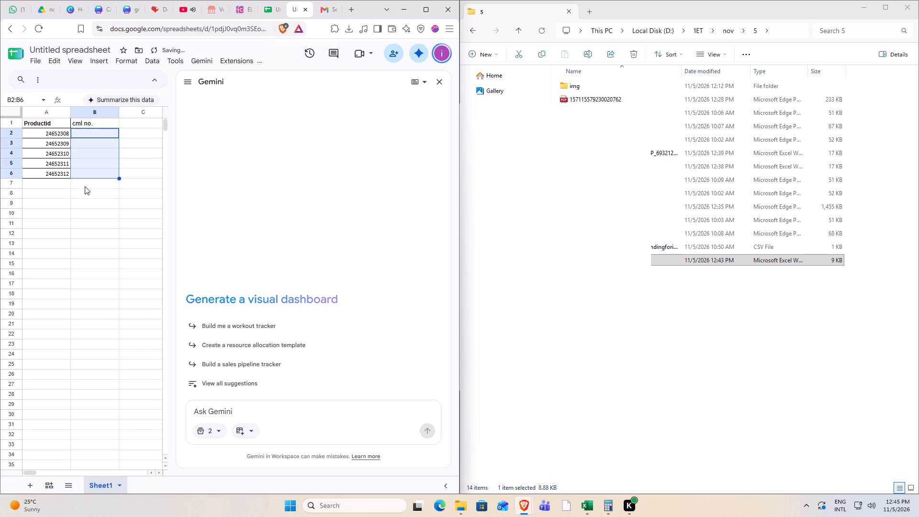
{"action": "left_click", "coordinate": [146, 135]}
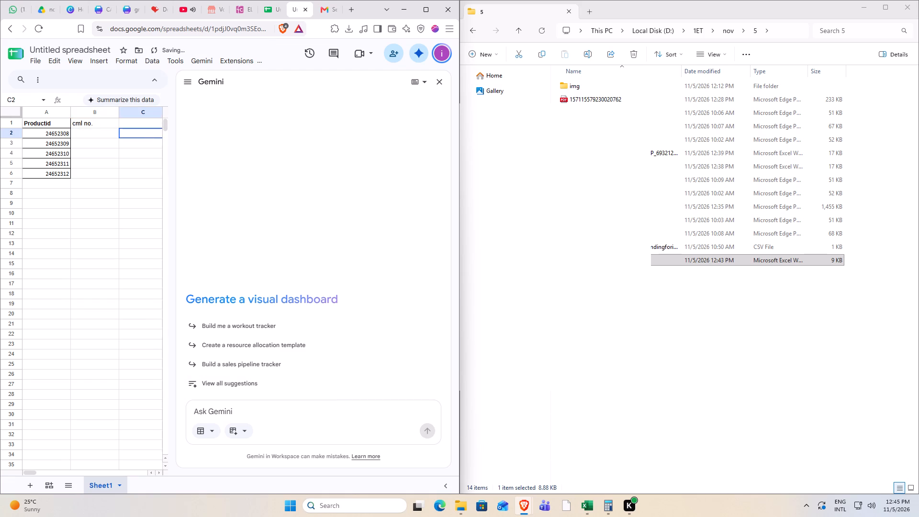
{"action": "left_click", "coordinate": [331, 507]}
{"action": "key", "text": "ctrl+v"}
{"action": "triple_click", "coordinate": [341, 503]}
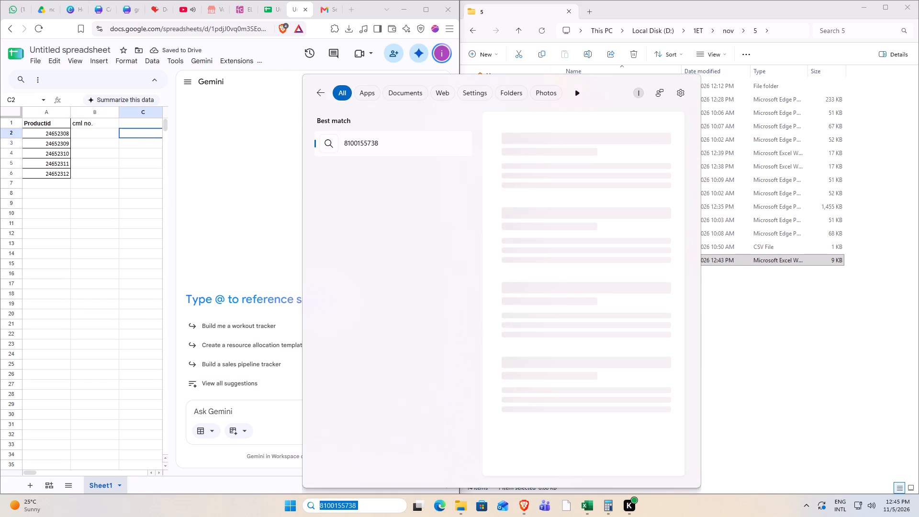
{"action": "key", "text": "ctrl+c"}
{"action": "left_click", "coordinate": [74, 223]}
{"action": "left_click", "coordinate": [88, 135]}
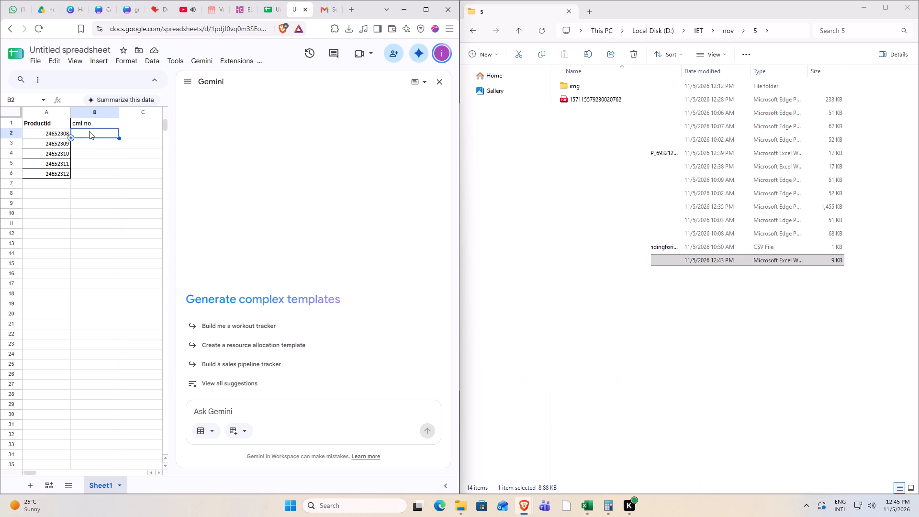
{"action": "key", "text": "ctrl+v"}
{"action": "left_click", "coordinate": [88, 144]}
{"action": "key", "text": "ctrl+v"}
{"action": "left_click", "coordinate": [88, 153]}
{"action": "key", "text": "ctrl+v"}
{"action": "left_click", "coordinate": [88, 166]}
{"action": "key", "text": "ctrl+v"}
{"action": "left_click", "coordinate": [88, 169]}
{"action": "key", "text": "ctrl+v"}
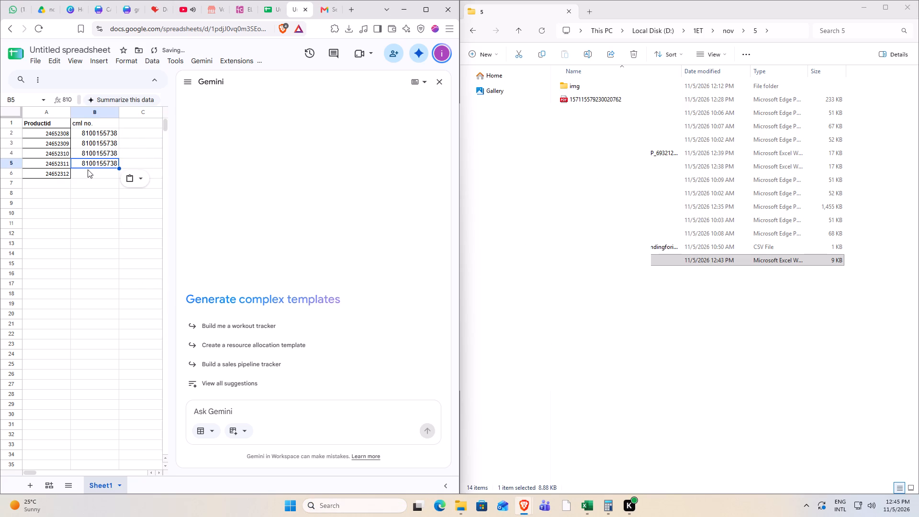
{"action": "left_click", "coordinate": [88, 172]}
{"action": "key", "text": "ctrl+v"}
{"action": "left_click", "coordinate": [85, 191]}
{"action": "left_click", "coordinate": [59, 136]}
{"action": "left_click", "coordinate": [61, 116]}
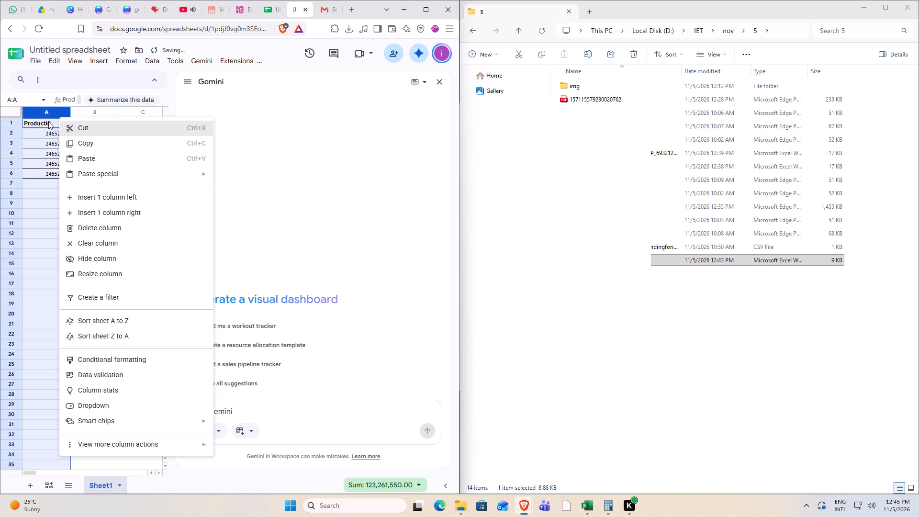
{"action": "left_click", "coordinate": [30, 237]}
Close the Gemini side panel to show the full width of the sheet.
{"action": "left_click", "coordinate": [444, 83]}
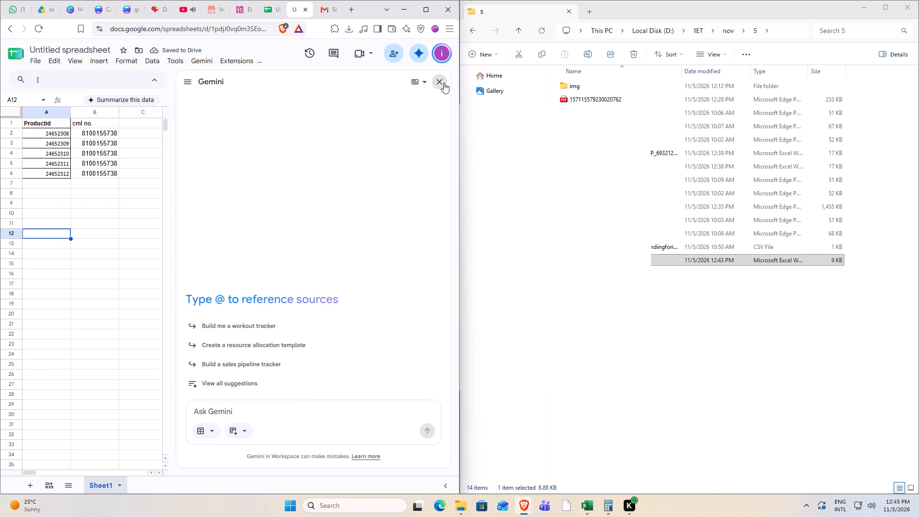
{"action": "left_click", "coordinate": [202, 250]}
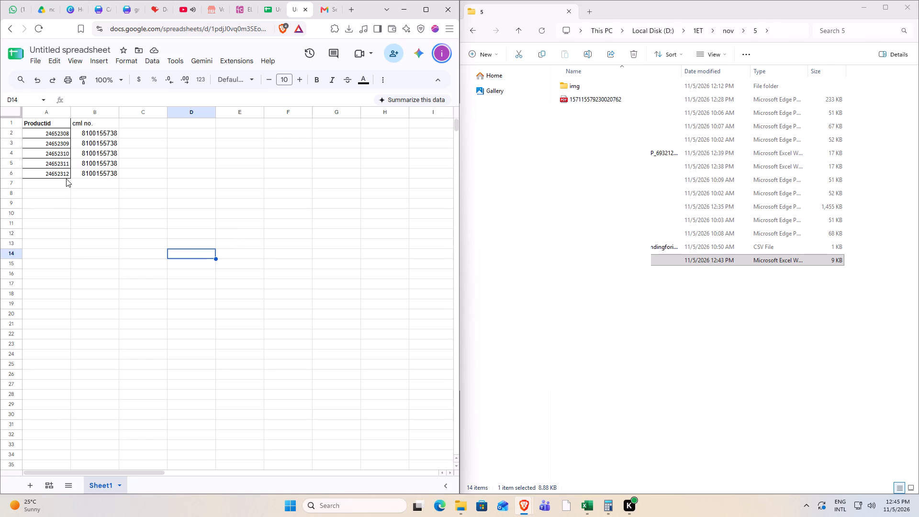
Copy the product ID 24652308 from inside cell A2, paste it into Windows search, and return to the sheet.
{"action": "left_click", "coordinate": [62, 133]}
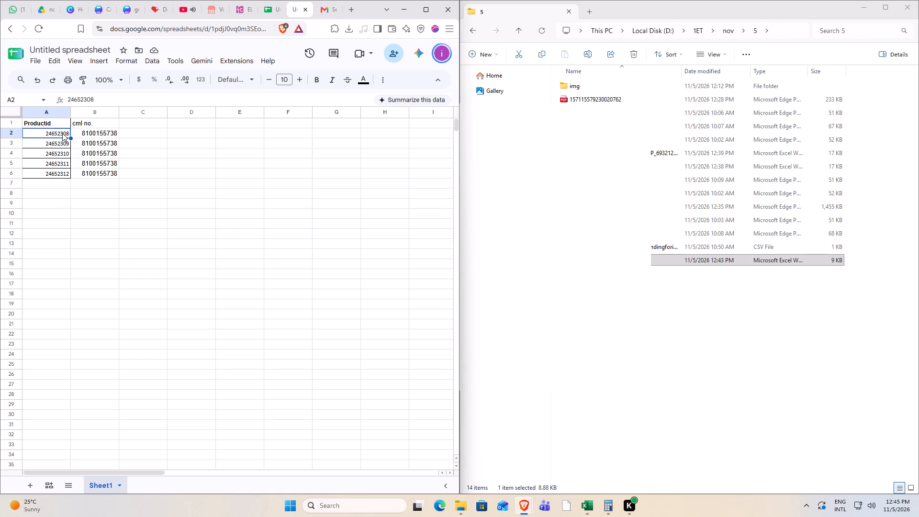
{"action": "double_click", "coordinate": [57, 133]}
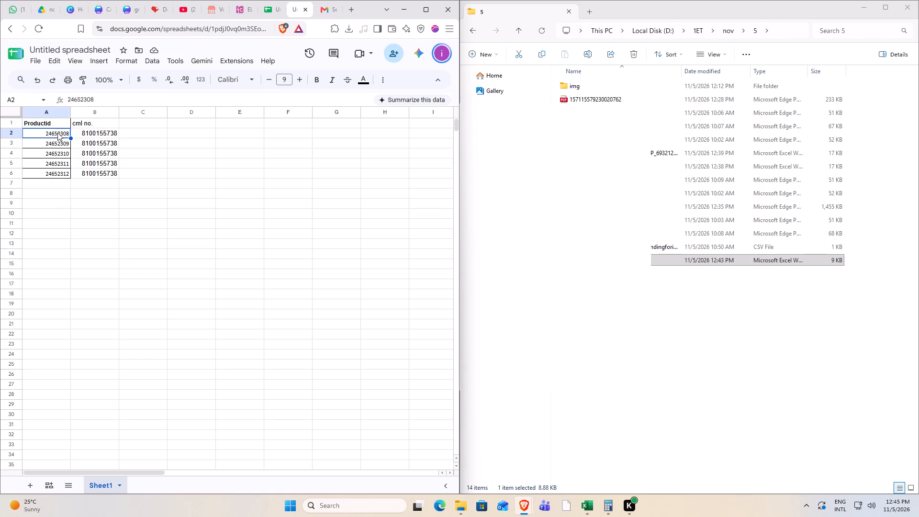
{"action": "double_click", "coordinate": [57, 133]}
{"action": "key", "text": "ctrl+c"}
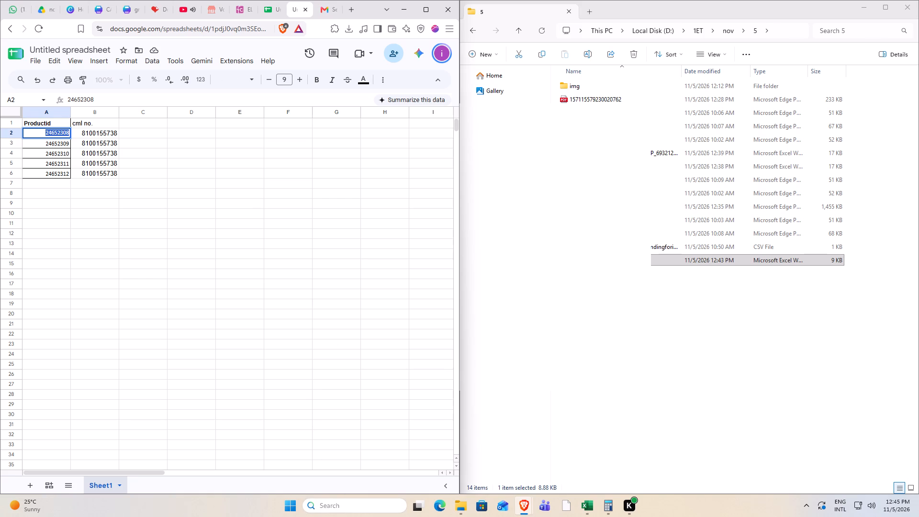
{"action": "left_click", "coordinate": [344, 511]}
{"action": "key", "text": "ctrl+v"}
{"action": "left_click", "coordinate": [53, 191]}
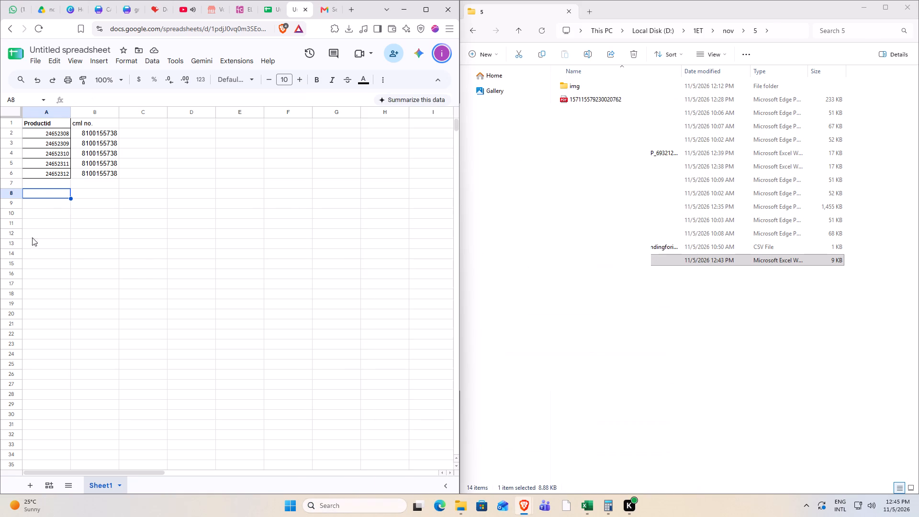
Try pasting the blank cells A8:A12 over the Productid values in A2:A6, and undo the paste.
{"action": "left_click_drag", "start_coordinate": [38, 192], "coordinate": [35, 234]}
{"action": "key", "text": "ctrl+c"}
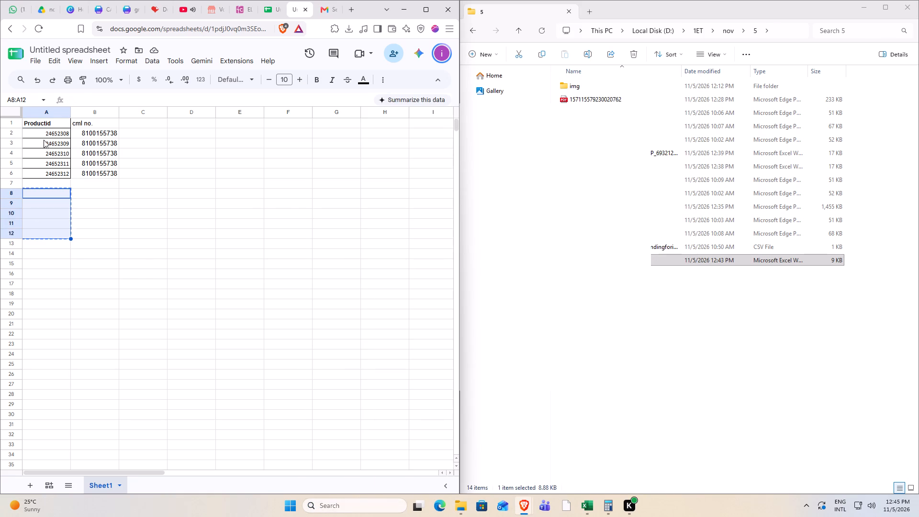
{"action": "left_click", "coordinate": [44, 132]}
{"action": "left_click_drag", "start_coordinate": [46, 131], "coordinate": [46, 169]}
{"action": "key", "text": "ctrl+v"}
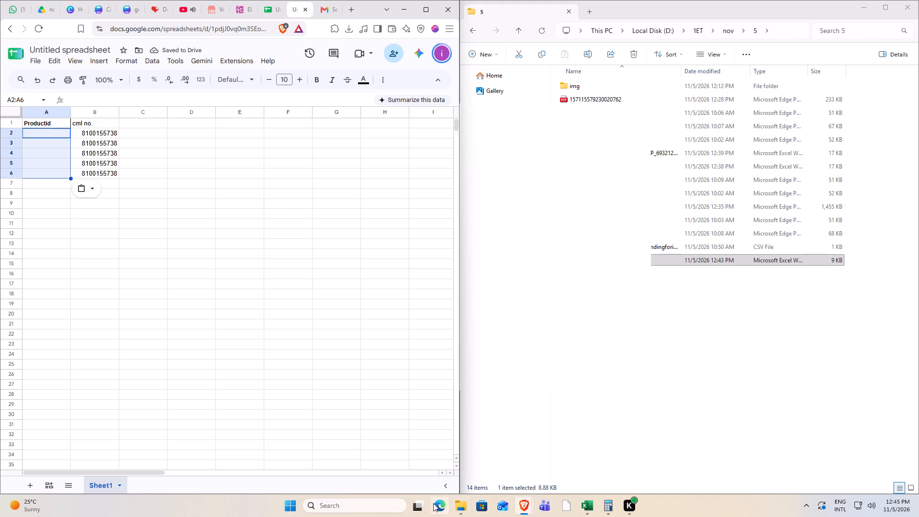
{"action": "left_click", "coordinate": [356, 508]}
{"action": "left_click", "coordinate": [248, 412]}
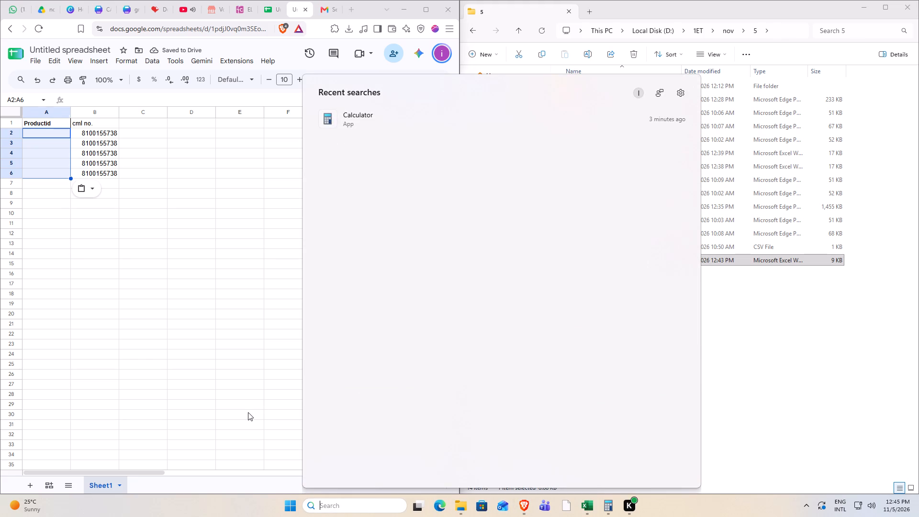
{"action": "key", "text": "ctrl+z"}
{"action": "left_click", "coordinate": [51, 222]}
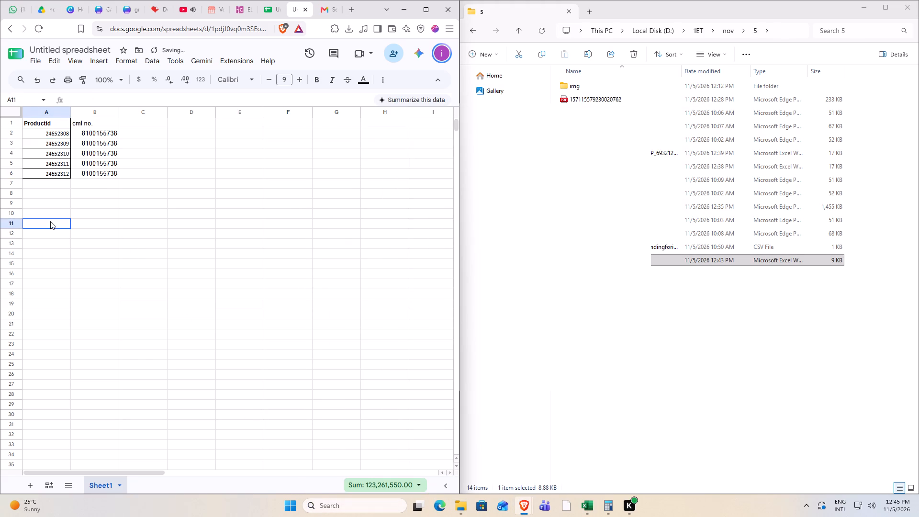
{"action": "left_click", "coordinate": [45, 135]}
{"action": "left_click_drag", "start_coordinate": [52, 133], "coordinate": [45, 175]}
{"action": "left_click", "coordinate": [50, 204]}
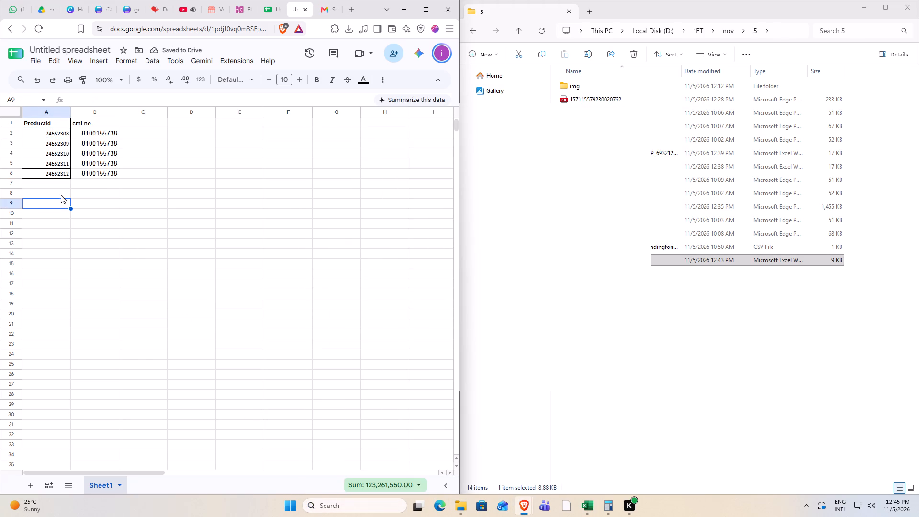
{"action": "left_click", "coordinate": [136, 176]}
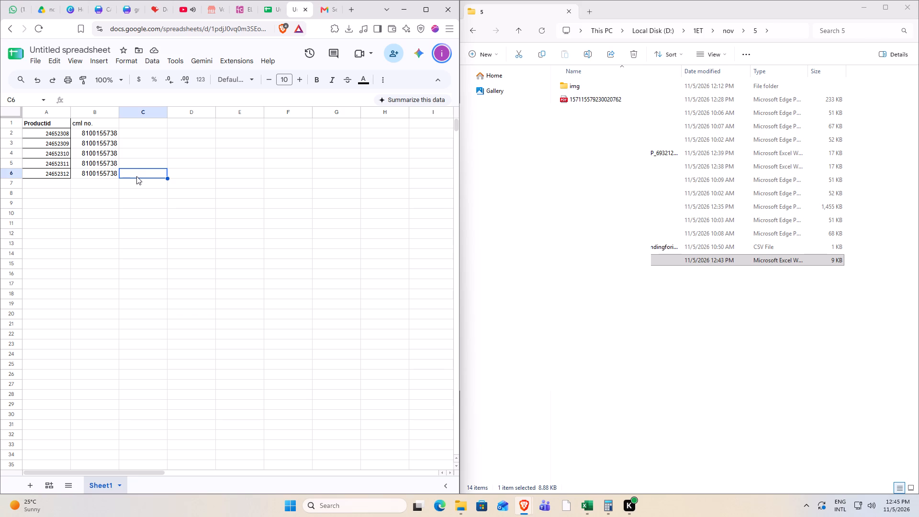
Open the download format choices for the Productid and cml no. spreadsheet.
{"action": "left_click", "coordinate": [33, 59]}
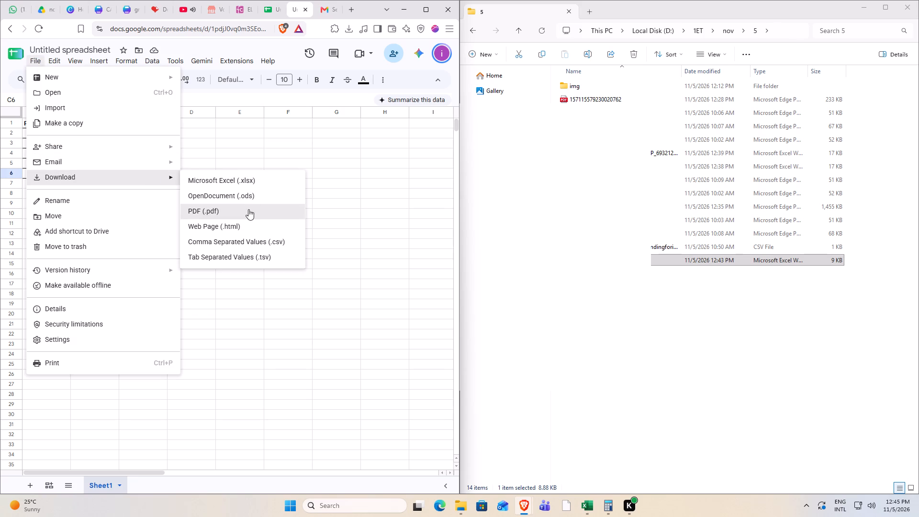
Download the Productid and cml no. spreadsheet as a Microsoft Excel file named CML into folder 5 under 1ET\nov.
{"action": "left_click", "coordinate": [252, 181]}
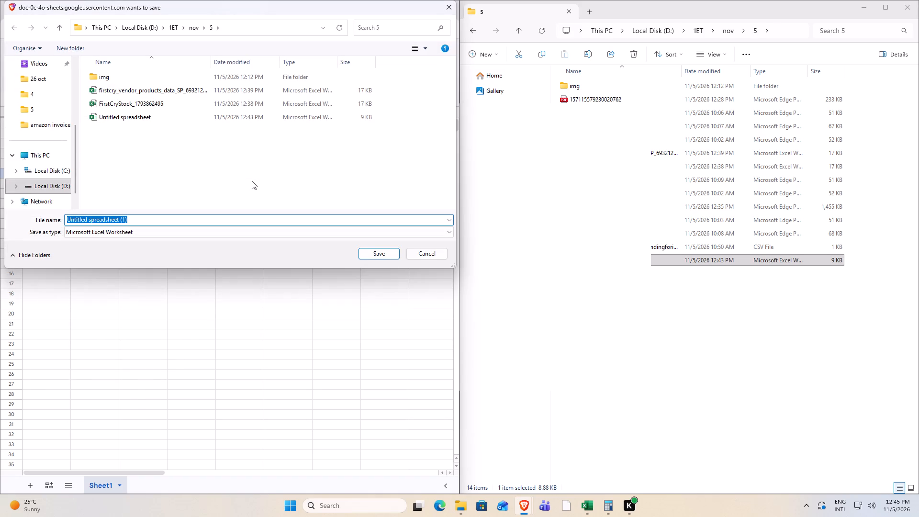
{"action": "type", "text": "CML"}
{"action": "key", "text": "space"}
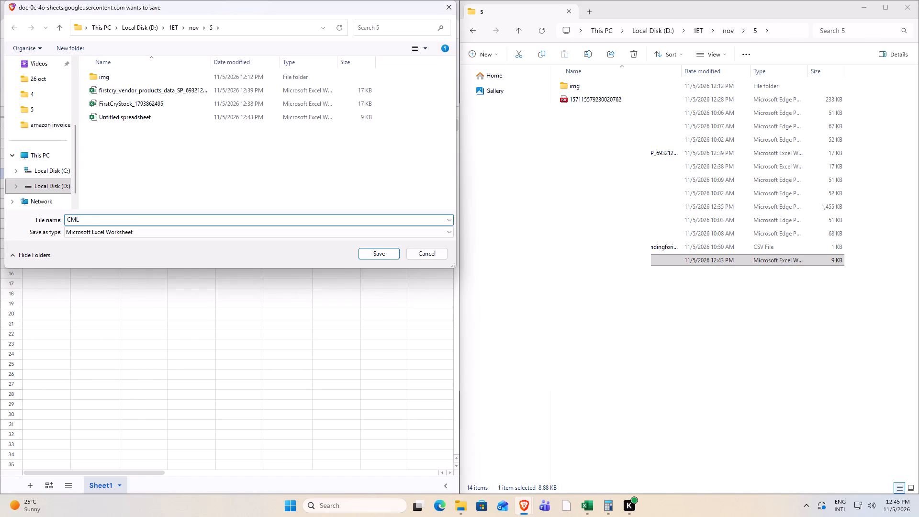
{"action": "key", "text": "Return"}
{"action": "left_click", "coordinate": [702, 319]}
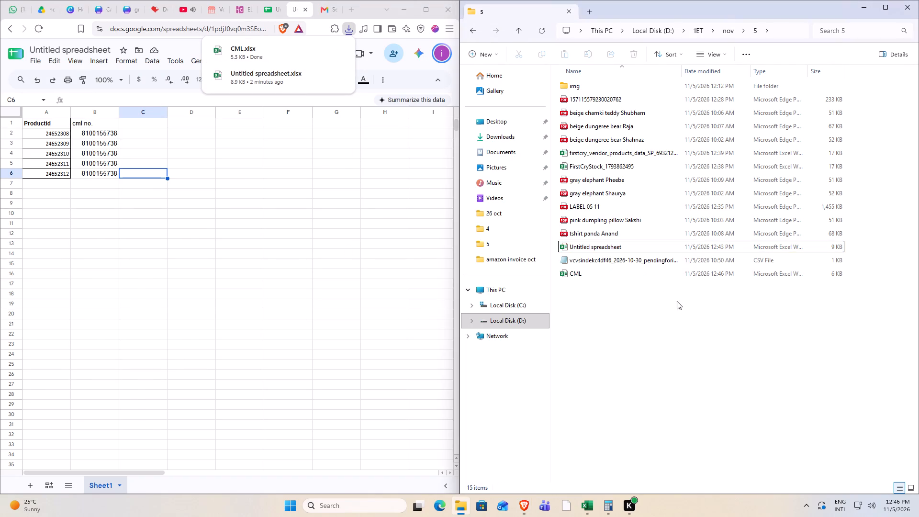
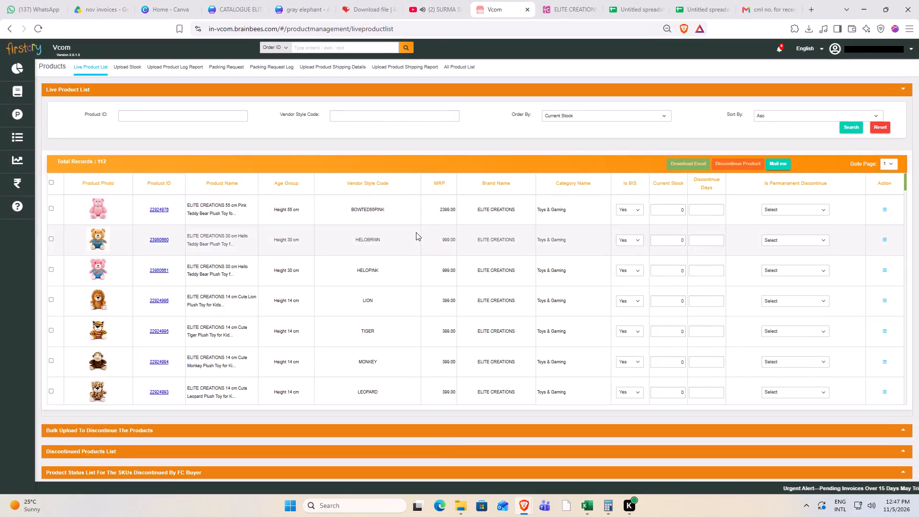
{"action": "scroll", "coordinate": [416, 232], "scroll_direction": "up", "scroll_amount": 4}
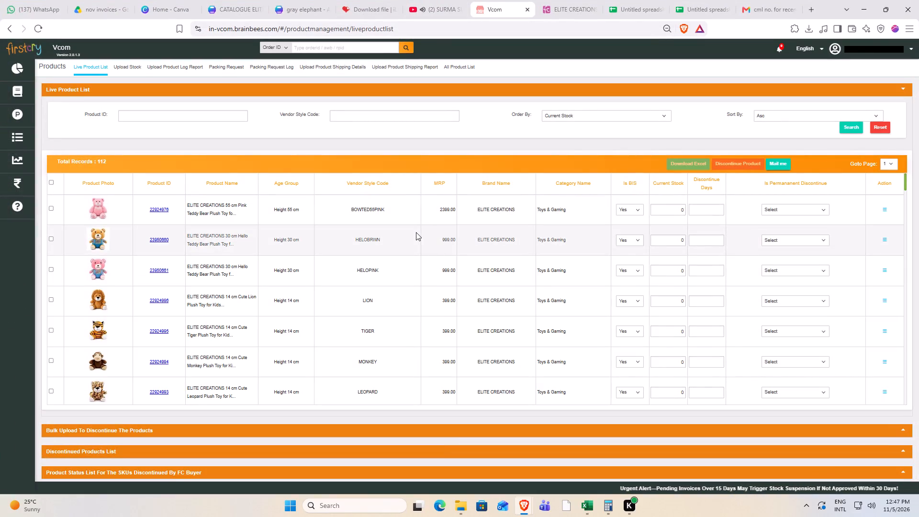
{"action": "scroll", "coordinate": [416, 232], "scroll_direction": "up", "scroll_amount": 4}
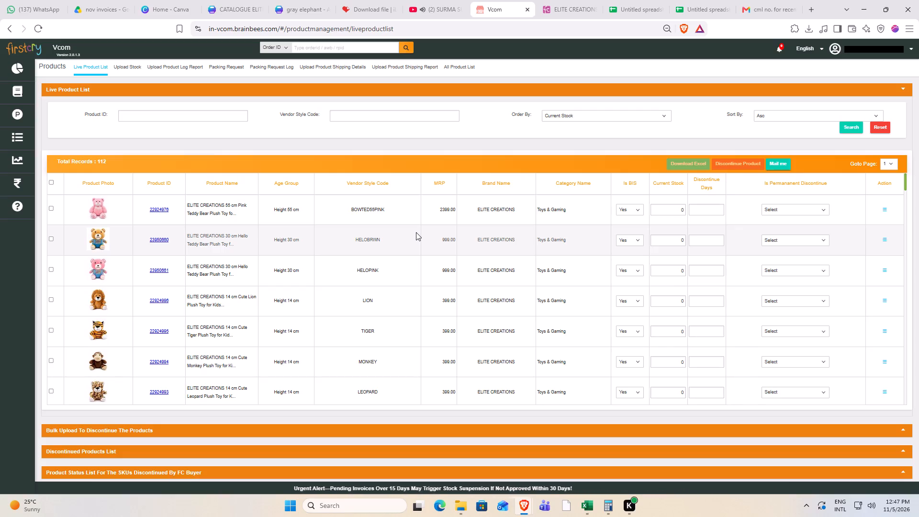
Look through the Vcom Live Product List, checking the zero-stock items' product IDs, vendor style codes and stock levels.
{"action": "scroll", "coordinate": [416, 232], "scroll_direction": "down", "scroll_amount": 2}
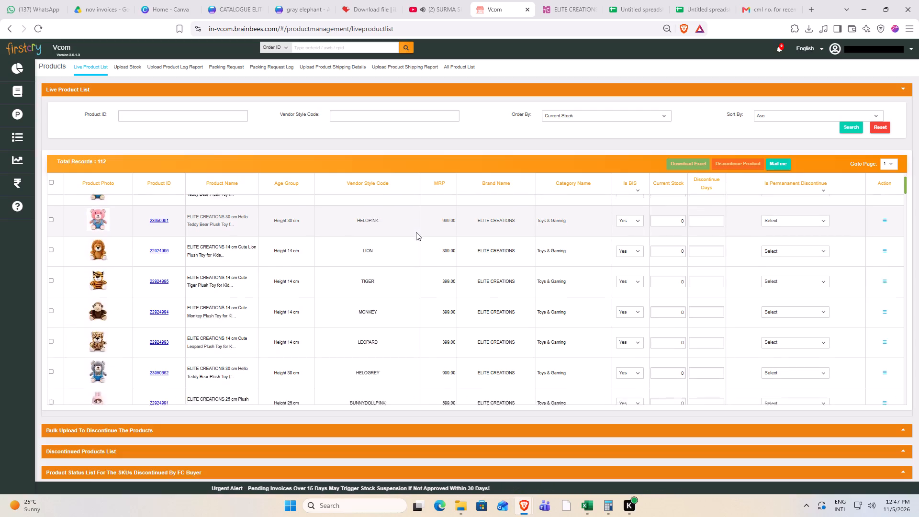
{"action": "scroll", "coordinate": [416, 232], "scroll_direction": "down", "scroll_amount": 3}
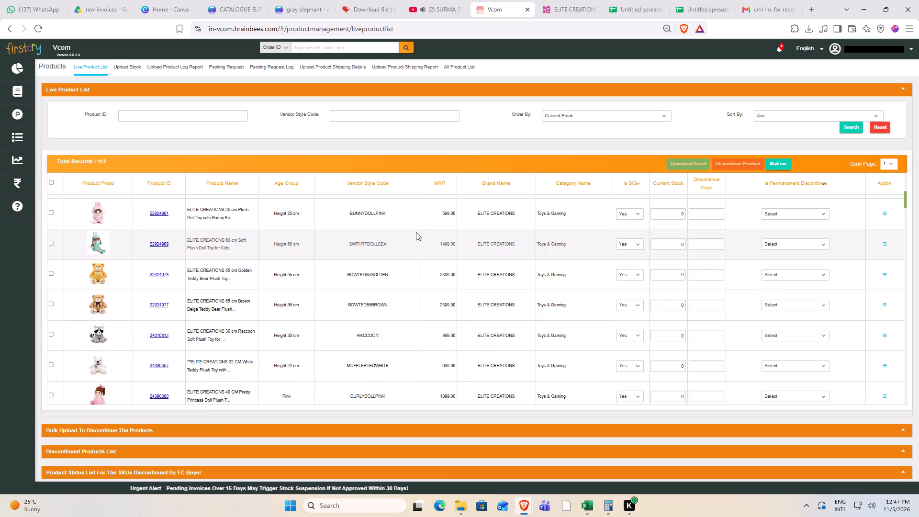
{"action": "scroll", "coordinate": [416, 232], "scroll_direction": "down", "scroll_amount": 2}
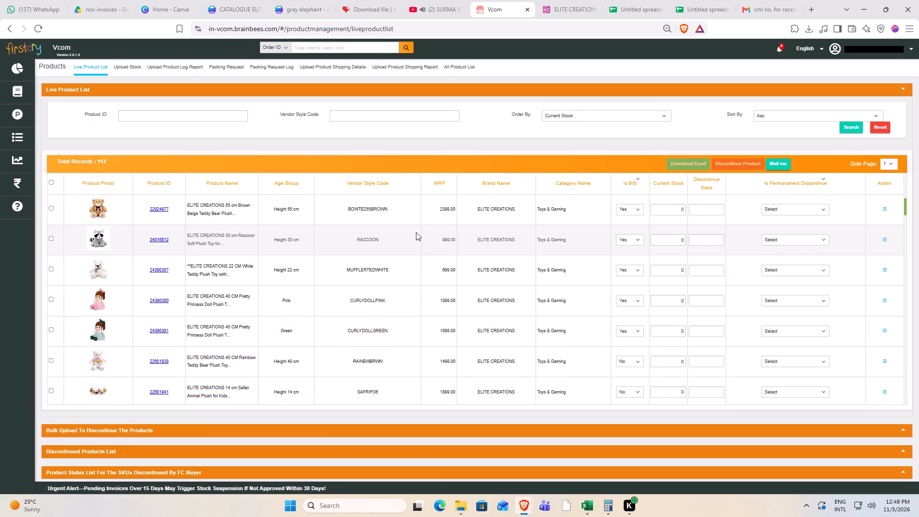
{"action": "scroll", "coordinate": [416, 232], "scroll_direction": "down", "scroll_amount": 2}
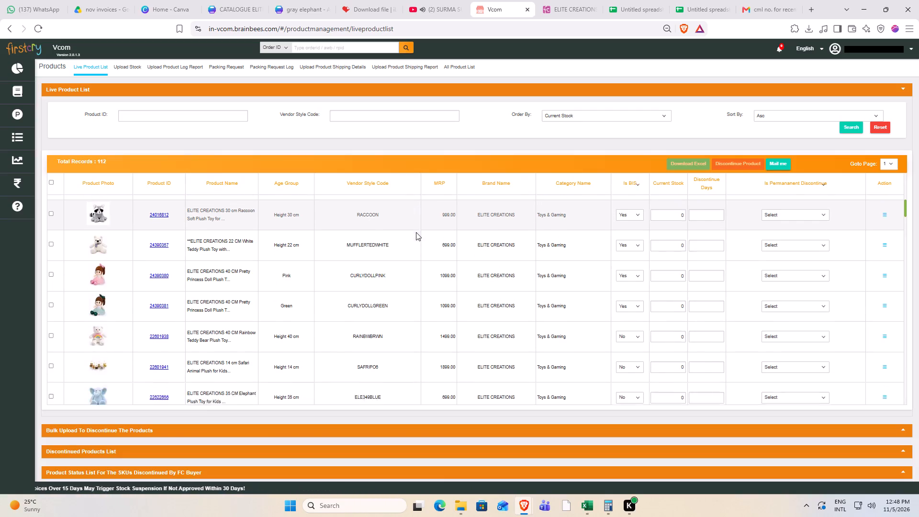
{"action": "scroll", "coordinate": [416, 232], "scroll_direction": "down", "scroll_amount": 1}
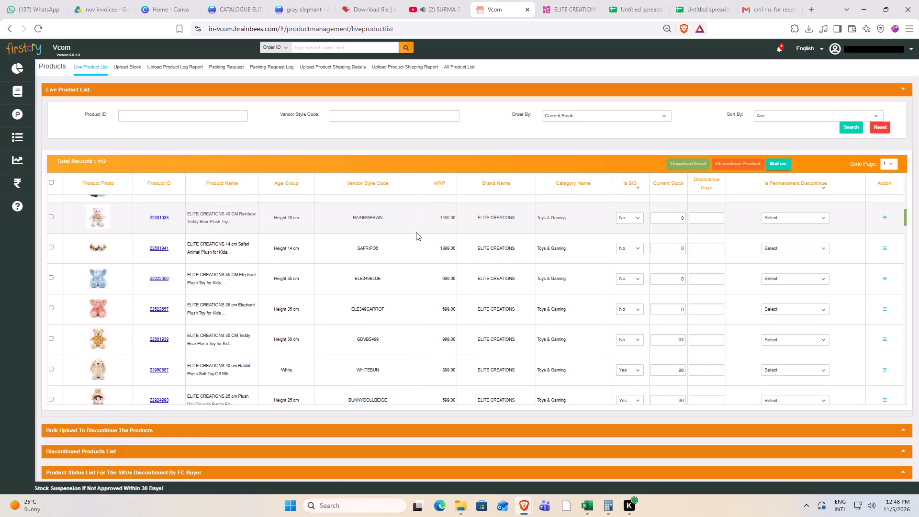
Review the Live Product List again around the zero-stock plush toys, examining their product IDs, vendor style codes and current stock.
{"action": "scroll", "coordinate": [416, 232], "scroll_direction": "down", "scroll_amount": 2}
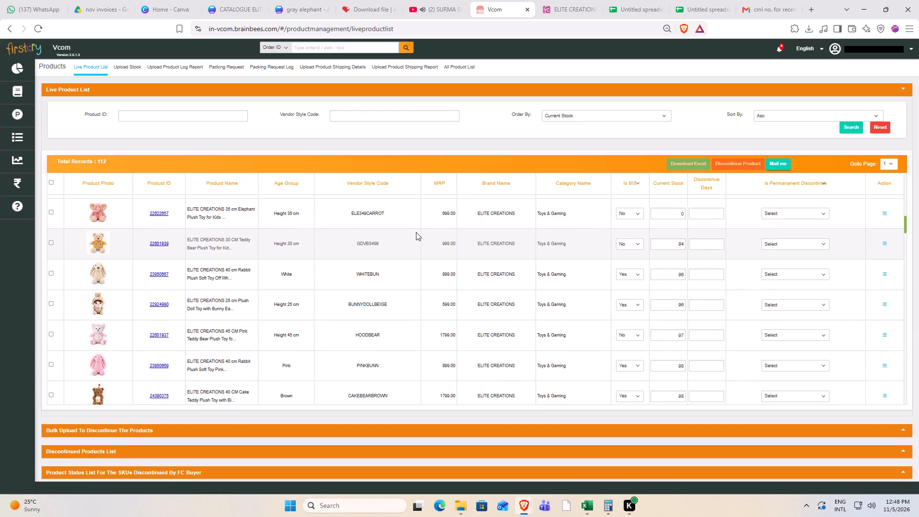
{"action": "scroll", "coordinate": [416, 232], "scroll_direction": "up", "scroll_amount": 3}
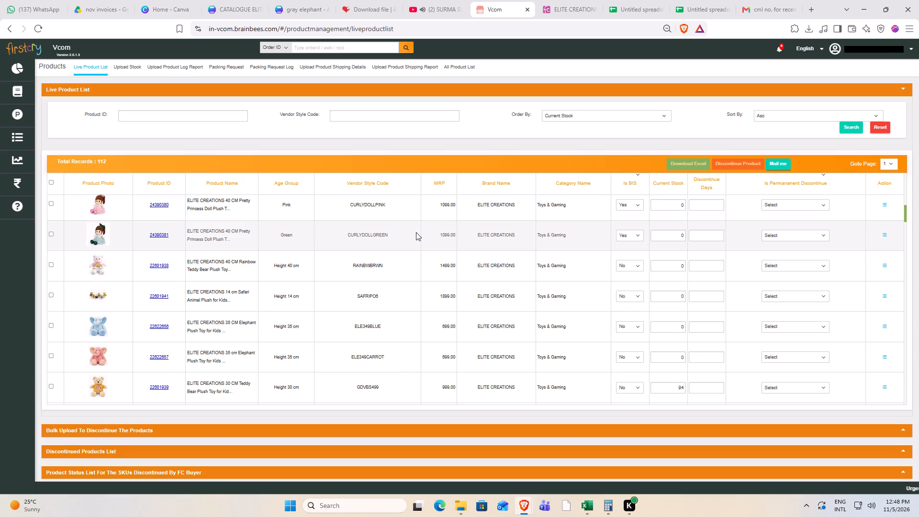
{"action": "scroll", "coordinate": [416, 232], "scroll_direction": "up", "scroll_amount": 7}
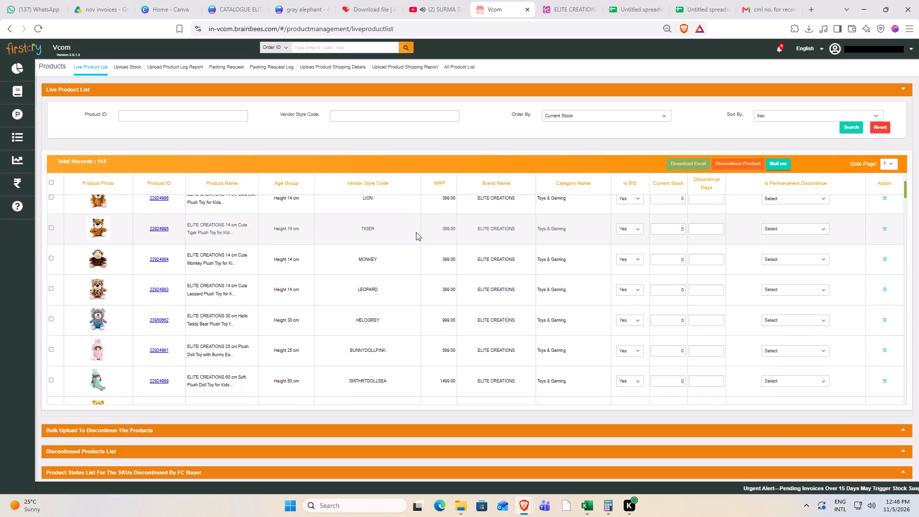
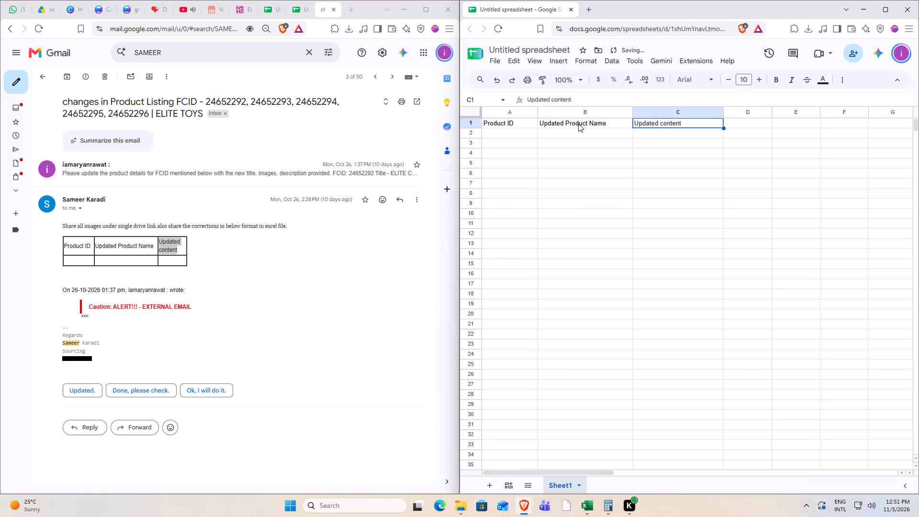
Compare the header cells' fonts and set the "Updated content" header in C1 to Default (Arial).
{"action": "left_click", "coordinate": [578, 124]}
{"action": "left_click", "coordinate": [623, 168]}
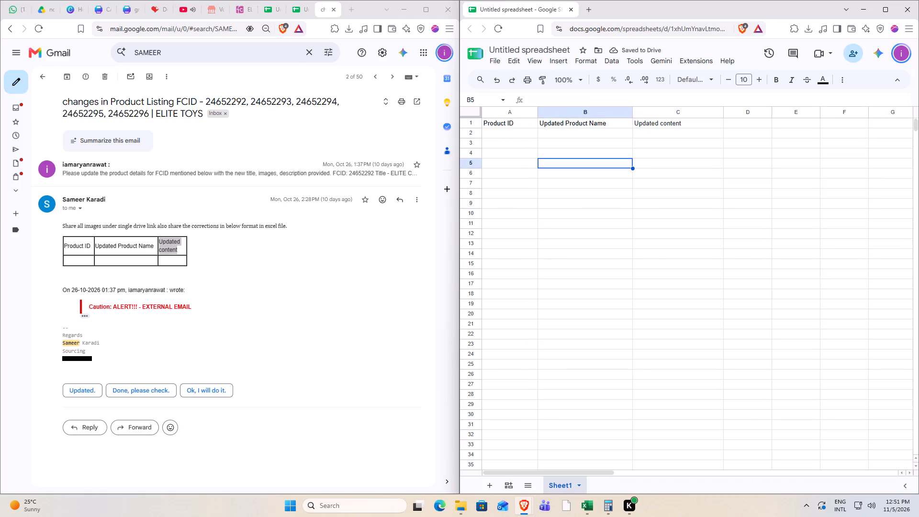
{"action": "left_click", "coordinate": [584, 122]}
{"action": "left_click", "coordinate": [660, 124]}
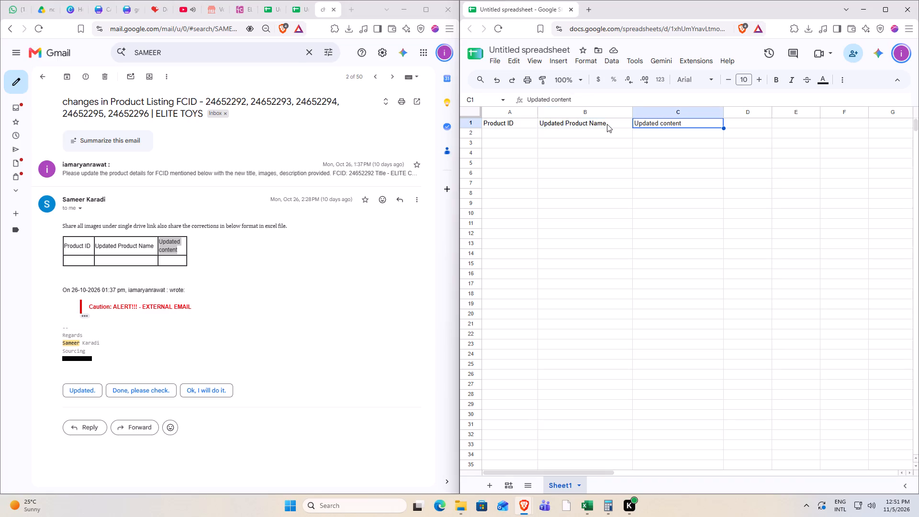
{"action": "left_click", "coordinate": [607, 124]}
{"action": "left_click", "coordinate": [659, 122]}
{"action": "left_click", "coordinate": [606, 122]}
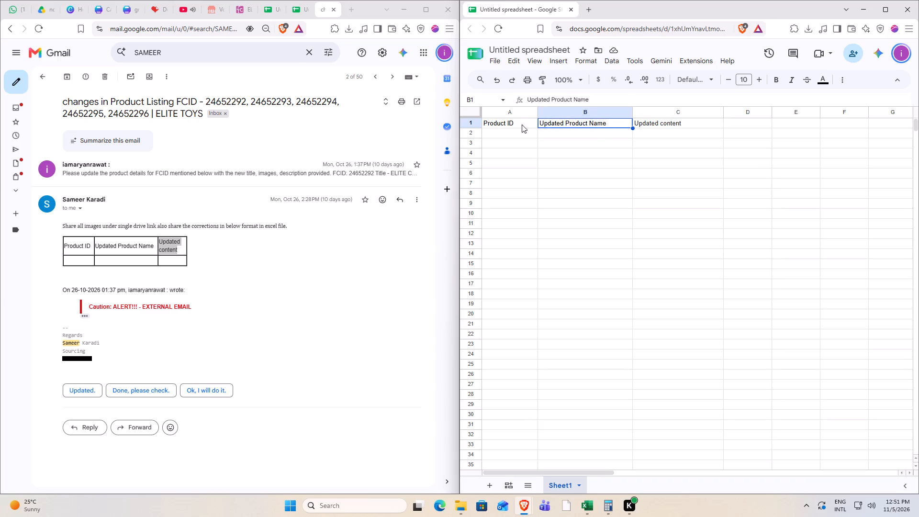
{"action": "left_click", "coordinate": [508, 125]}
{"action": "left_click", "coordinate": [658, 123]}
{"action": "left_click", "coordinate": [692, 86]}
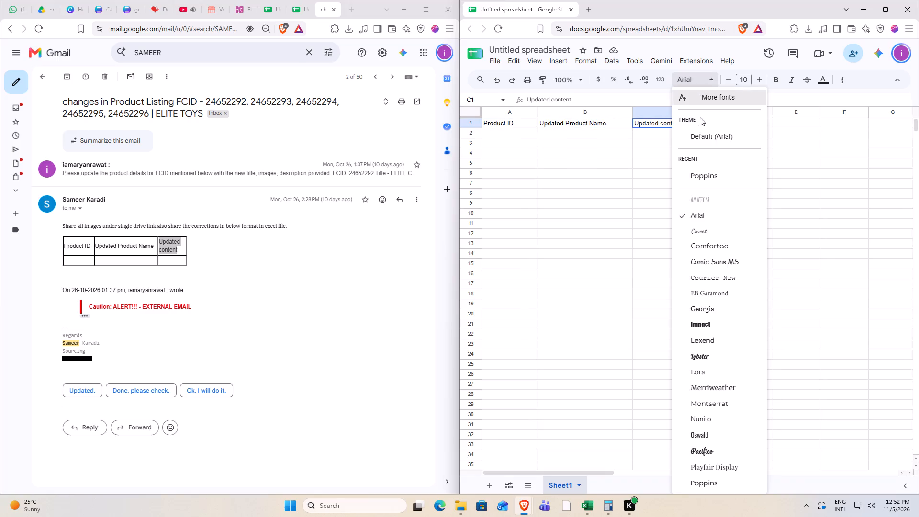
{"action": "left_click", "coordinate": [703, 133]}
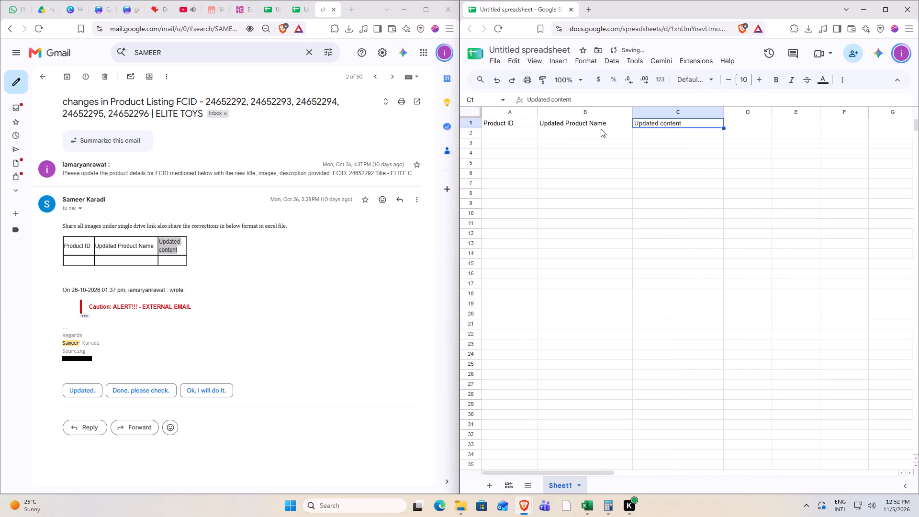
Check the font of the "Updated content" header against the "Updated Product Name" header.
{"action": "left_click", "coordinate": [608, 122]}
{"action": "left_click", "coordinate": [647, 122]}
{"action": "left_click", "coordinate": [680, 78]}
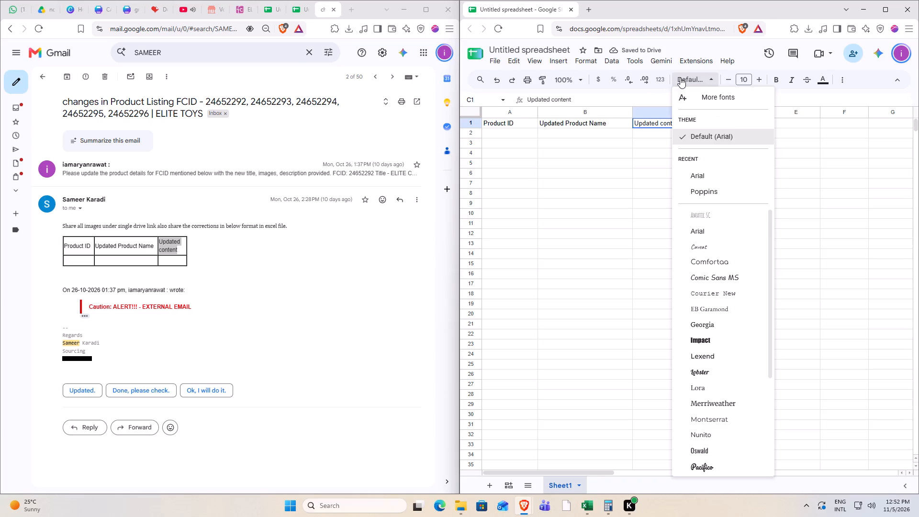
{"action": "left_click", "coordinate": [680, 78]}
{"action": "left_click", "coordinate": [651, 141]}
Select cell A2 under the Product ID header.
{"action": "left_click", "coordinate": [507, 135]}
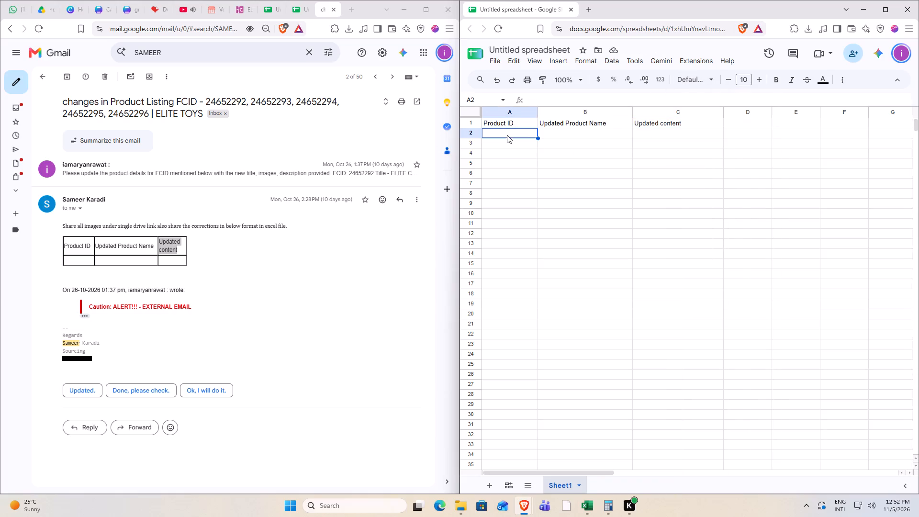
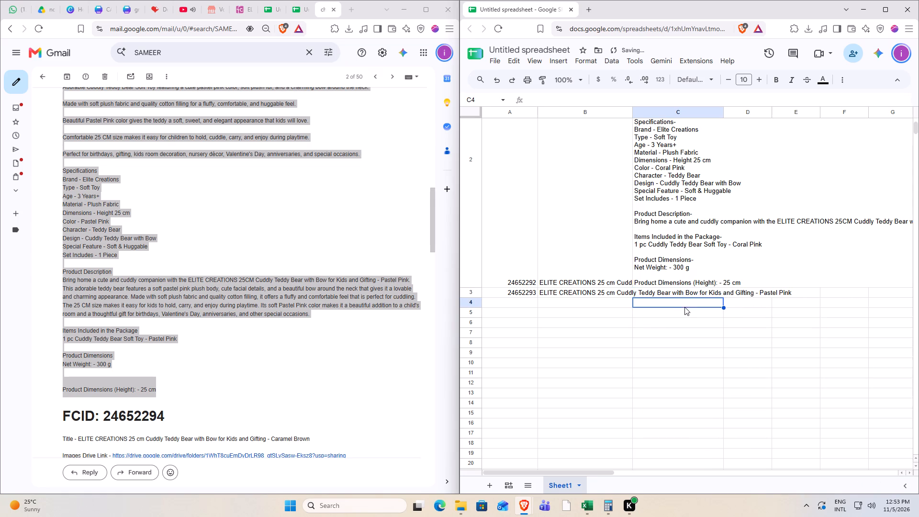
Paste the copied Pastel Pink teddy bear description as multi-line text into cell C3, beside product ID 24652293.
{"action": "triple_click", "coordinate": [674, 296]}
{"action": "key", "text": "ctrl+v"}
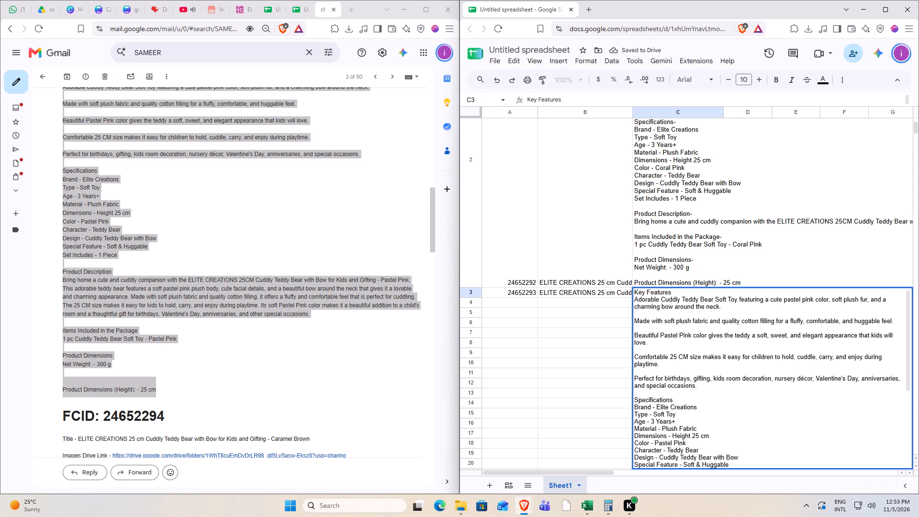
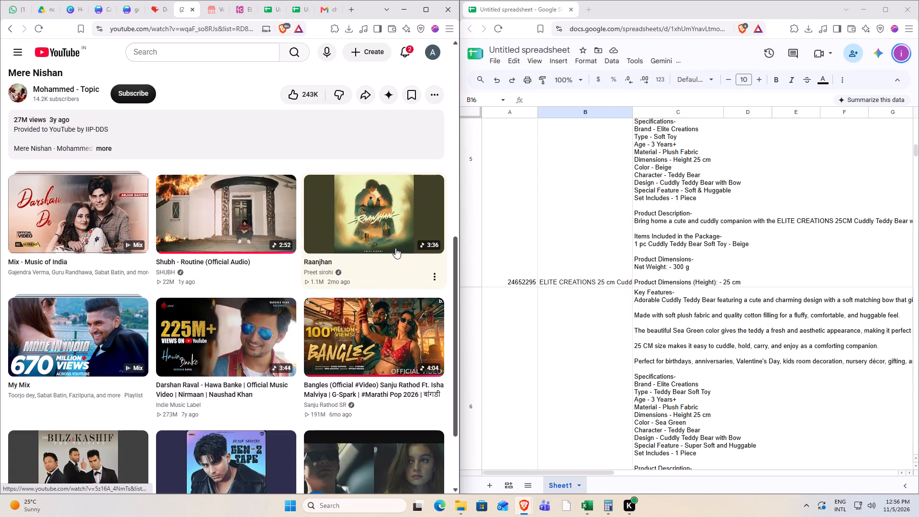
Open the suggested Bangles official music video on YouTube.
{"action": "left_click", "coordinate": [391, 333]}
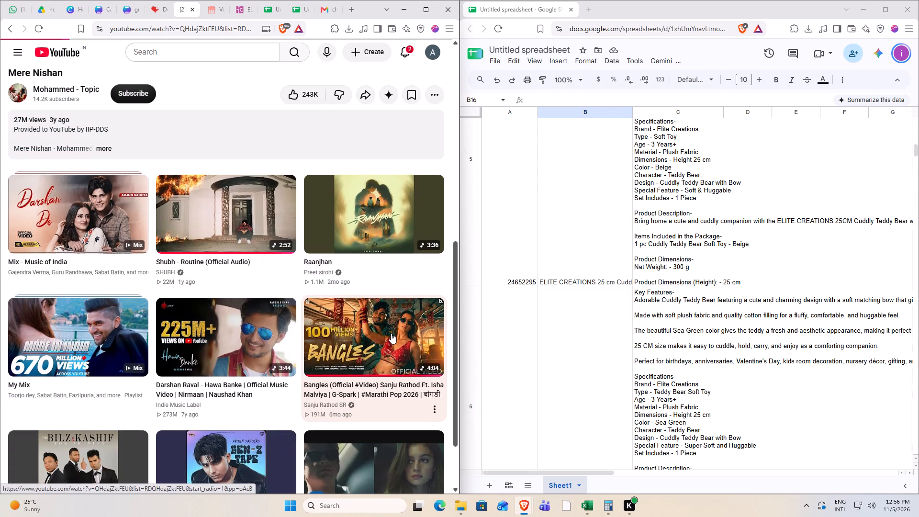
{"action": "scroll", "coordinate": [386, 312], "scroll_direction": "down", "scroll_amount": 8}
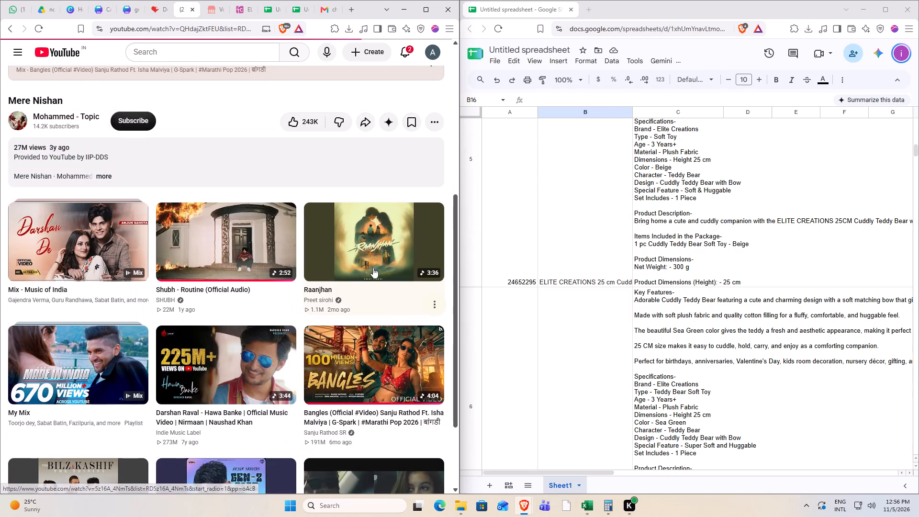
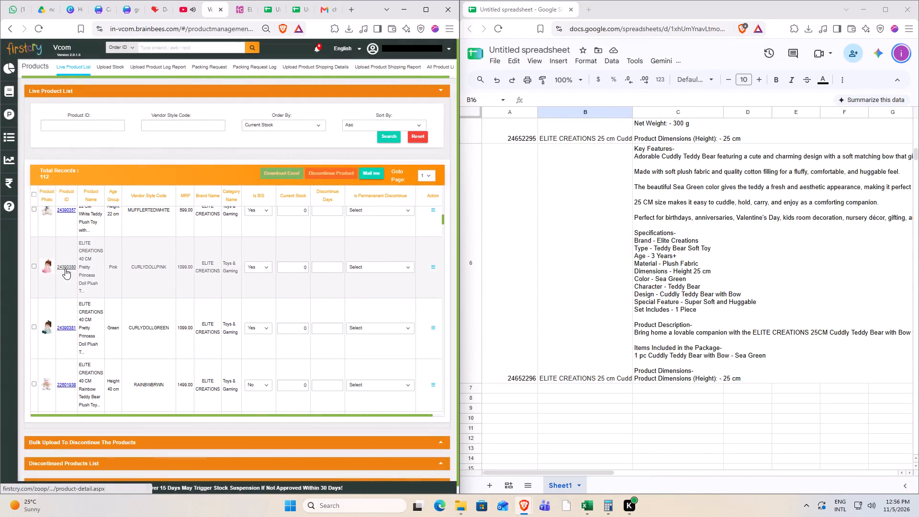
View the FirstCry product page for the pink Pretty Princess Doll, style code CURLYDOLLPINK, and return to the Vcom Live Product List.
{"action": "left_click", "coordinate": [65, 269]}
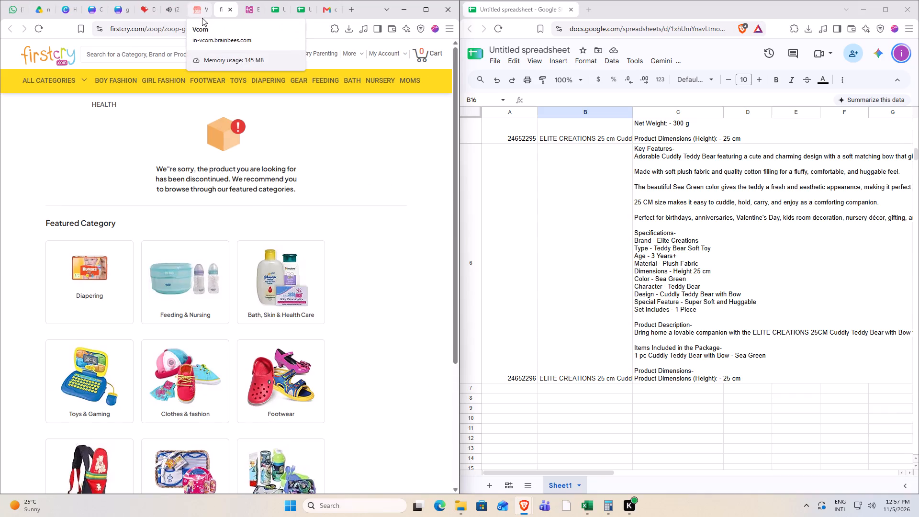
{"action": "left_click", "coordinate": [202, 18]}
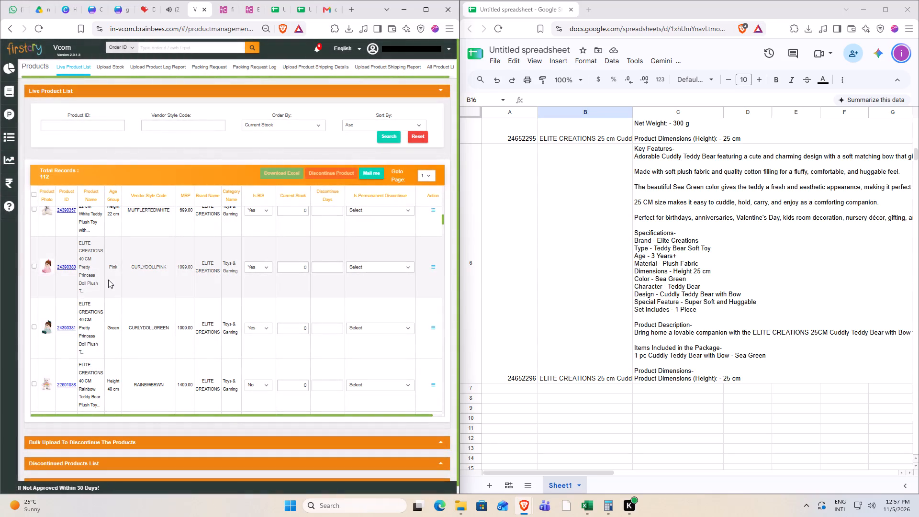
Switch to File Explorer to view the files in folder 5 under nov on Local Disk (D:).
{"action": "left_click", "coordinate": [457, 509]}
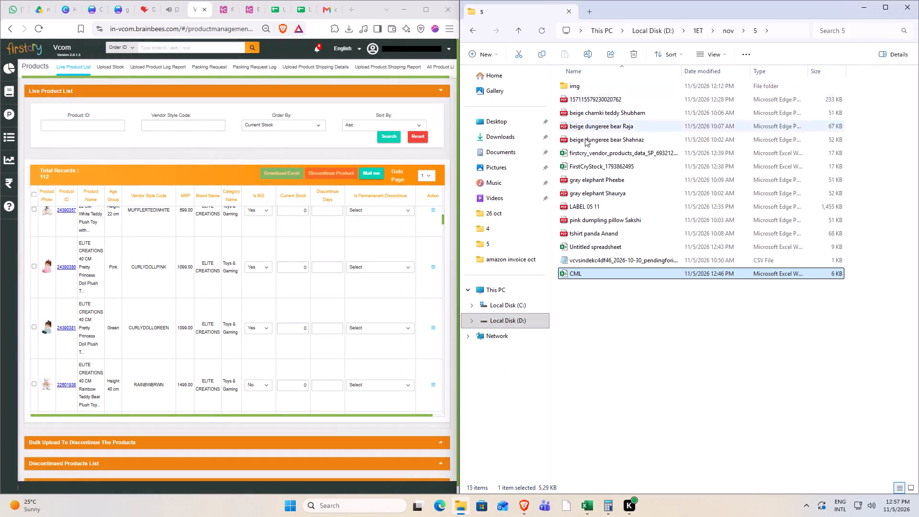
Search the 1ET folder on Local Disk (D:) for CURLY and open the curly doll's green image folder.
{"action": "left_click", "coordinate": [532, 313]}
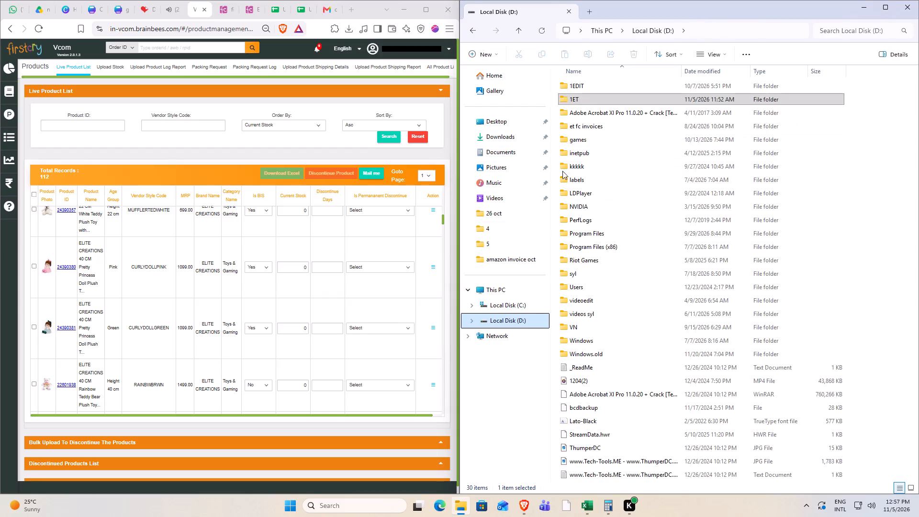
{"action": "left_click", "coordinate": [586, 93]}
{"action": "double_click", "coordinate": [585, 94]}
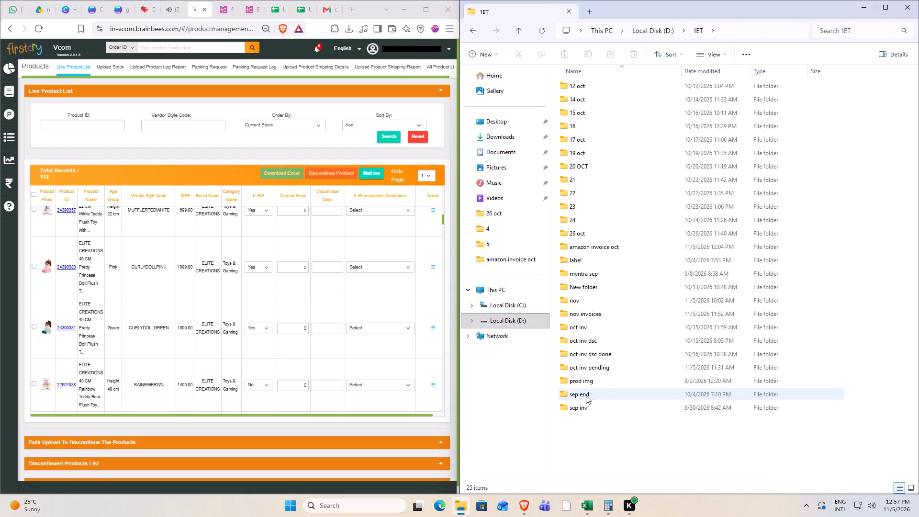
{"action": "left_click", "coordinate": [855, 31]}
{"action": "type", "text": "CURLY"}
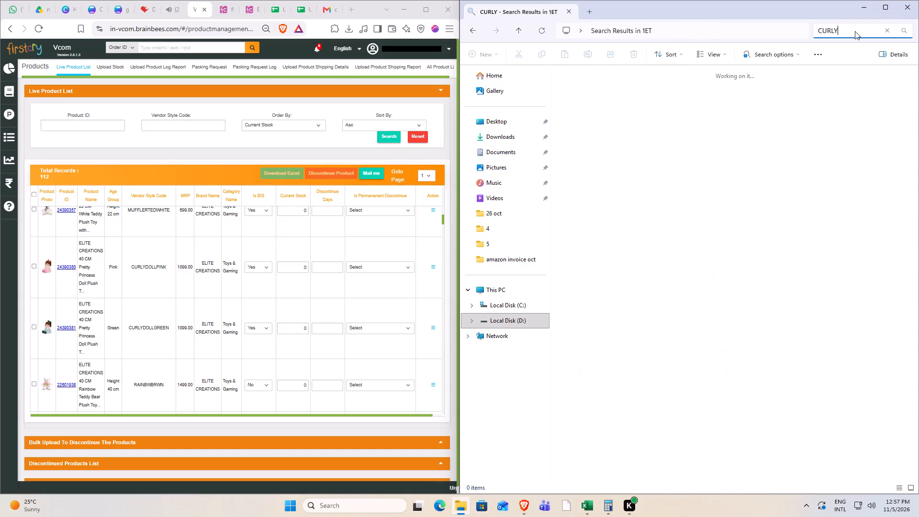
{"action": "double_click", "coordinate": [661, 85]}
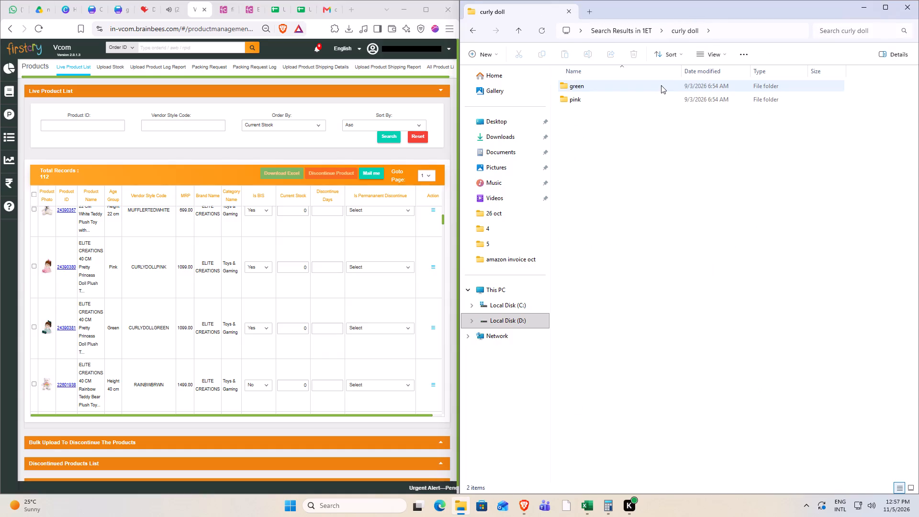
{"action": "double_click", "coordinate": [661, 85]}
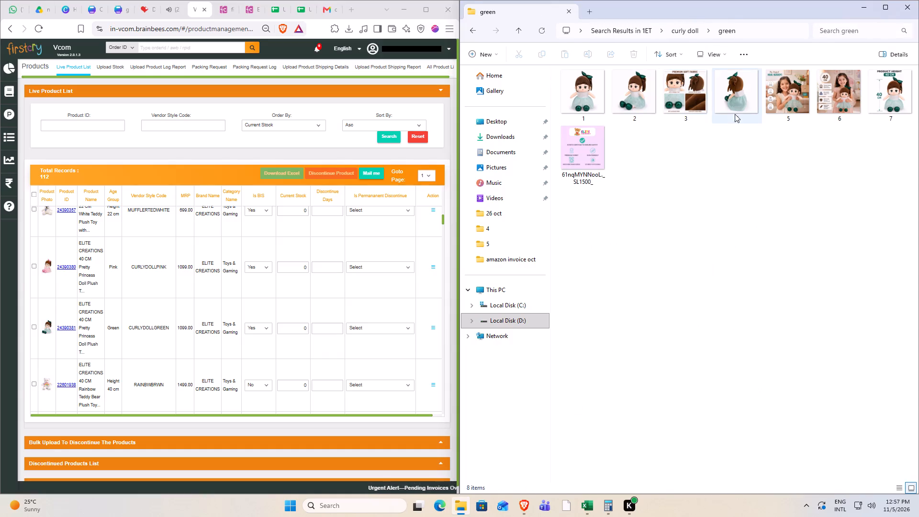
Look through the green curly doll's product images, checking the height graphic, front, side, detail and lifestyle pictures.
{"action": "double_click", "coordinate": [888, 101]}
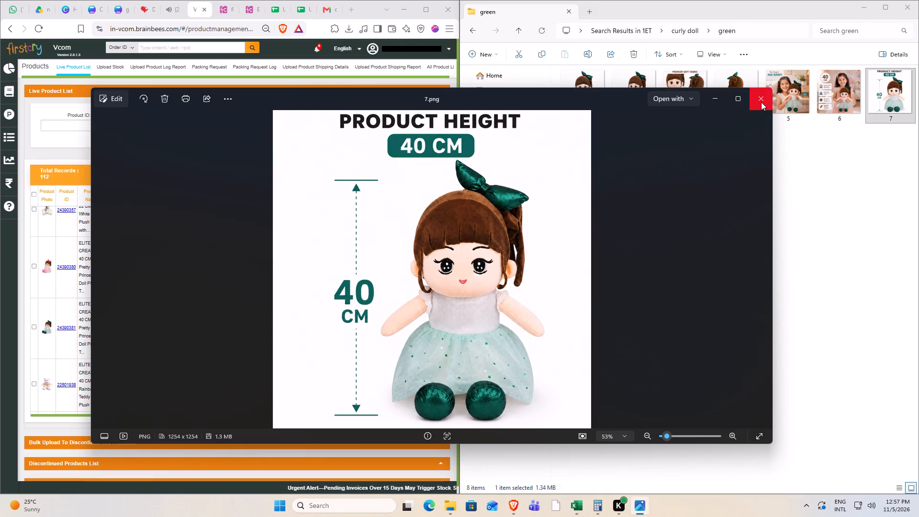
{"action": "left_click", "coordinate": [761, 102]}
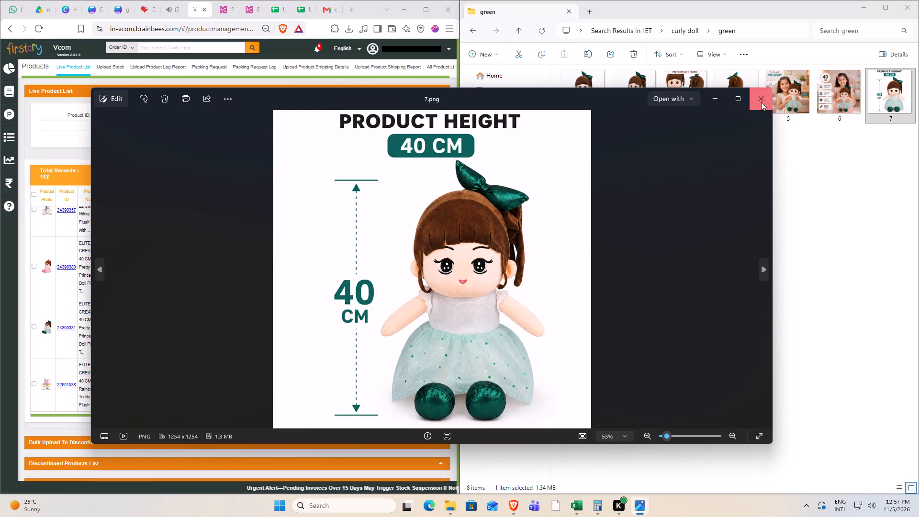
{"action": "double_click", "coordinate": [589, 85]}
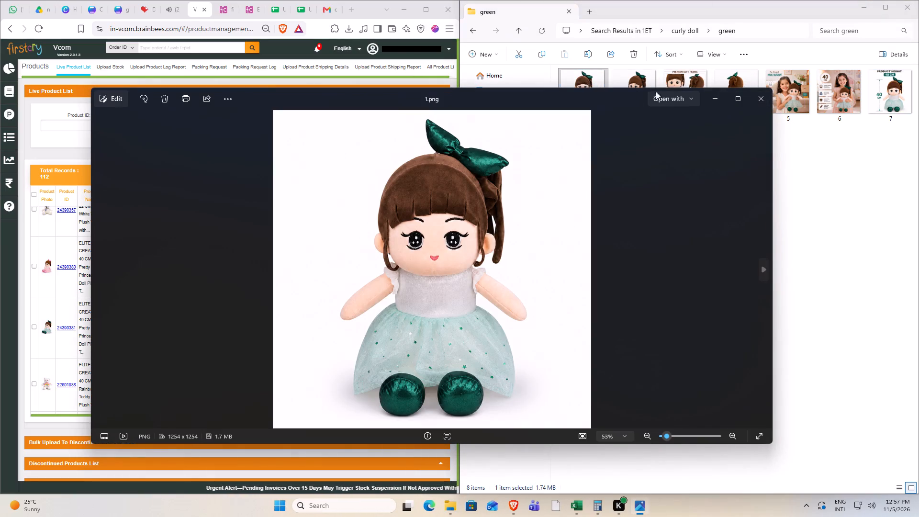
{"action": "left_click", "coordinate": [761, 100]}
{"action": "double_click", "coordinate": [641, 97]}
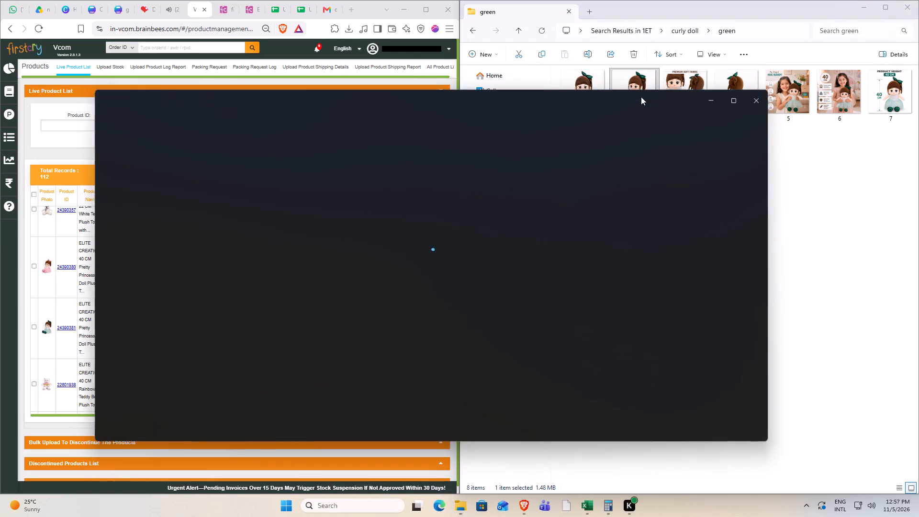
{"action": "left_click", "coordinate": [767, 92]}
{"action": "double_click", "coordinate": [689, 98]}
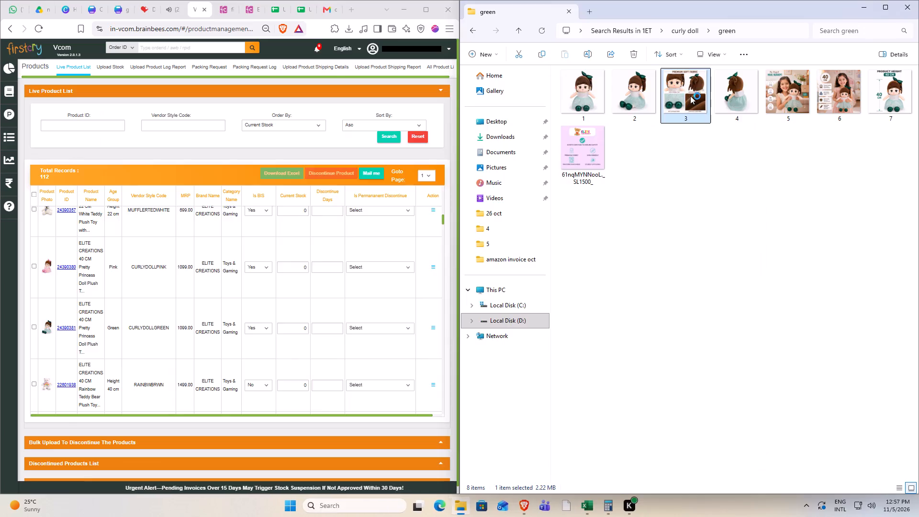
{"action": "left_click", "coordinate": [765, 100]}
{"action": "double_click", "coordinate": [738, 97]}
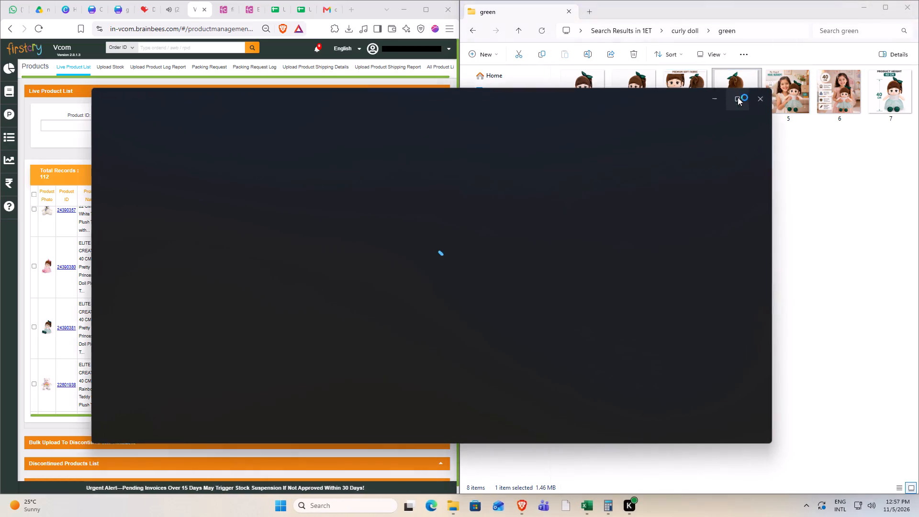
{"action": "triple_click", "coordinate": [767, 105]}
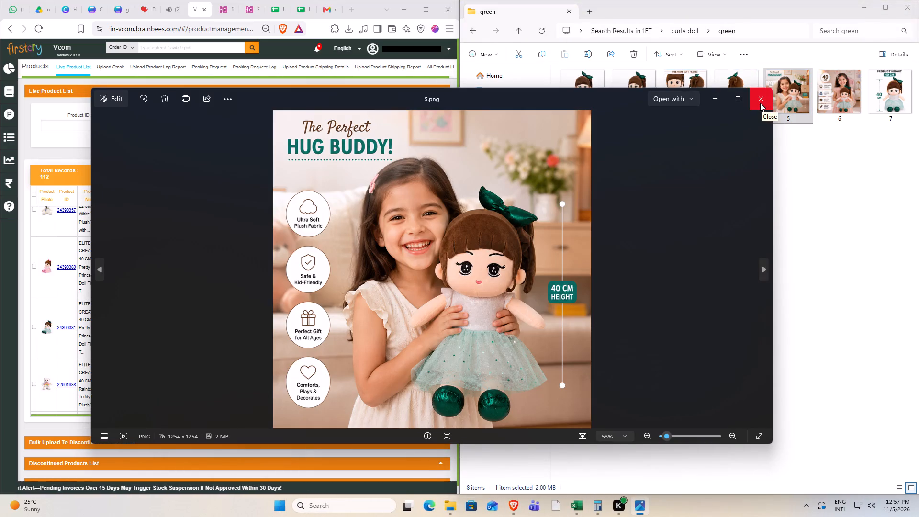
{"action": "left_click", "coordinate": [760, 103]}
{"action": "double_click", "coordinate": [850, 114]}
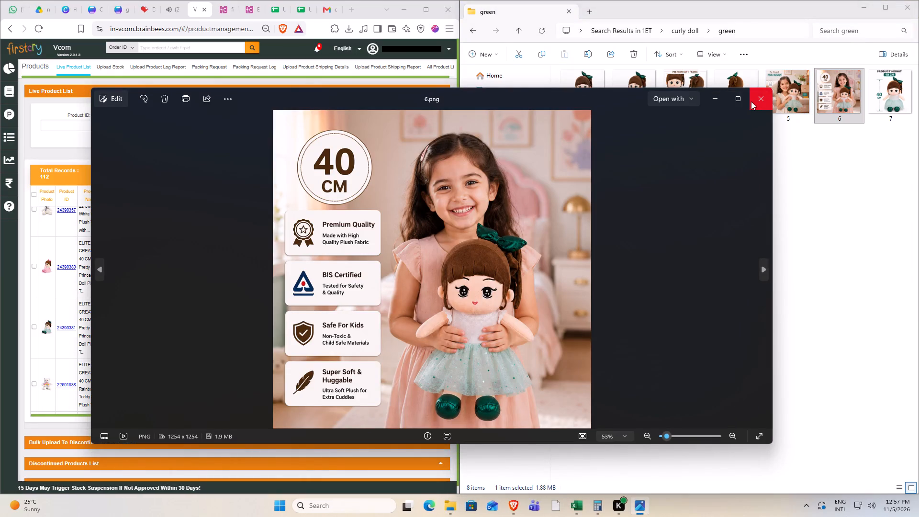
{"action": "left_click", "coordinate": [751, 101]}
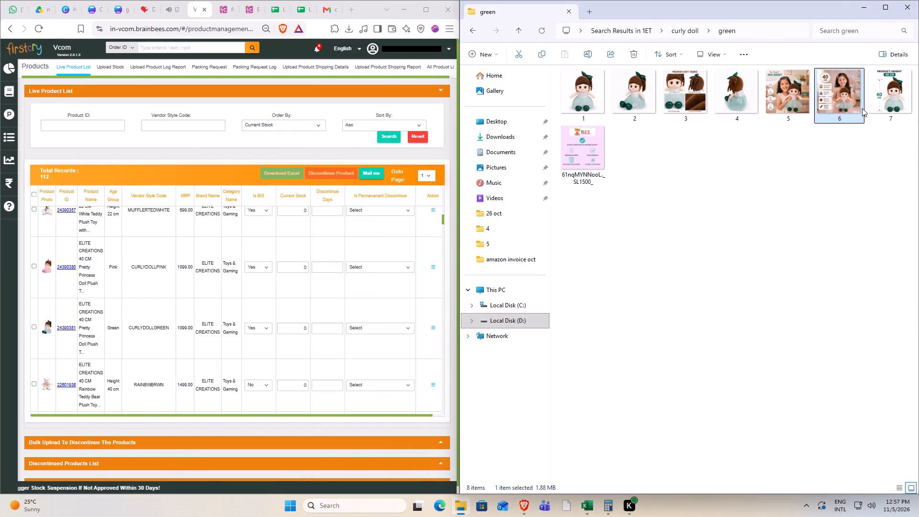
{"action": "double_click", "coordinate": [862, 108]}
{"action": "left_click", "coordinate": [766, 96]}
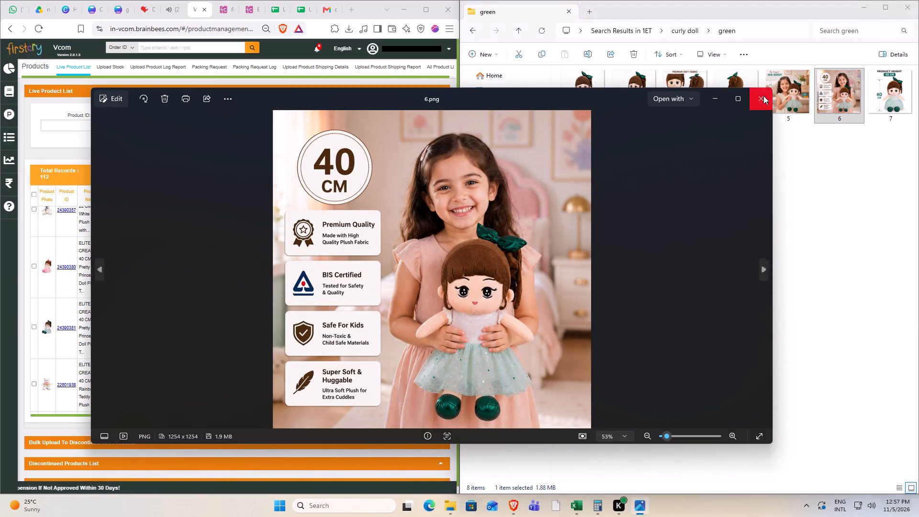
Find CURLY in the Canva toy catalogue and check the curly hair doll's listed sizes, MOQ and MRP.
{"action": "left_click", "coordinate": [123, 19]}
{"action": "left_click", "coordinate": [119, 17]}
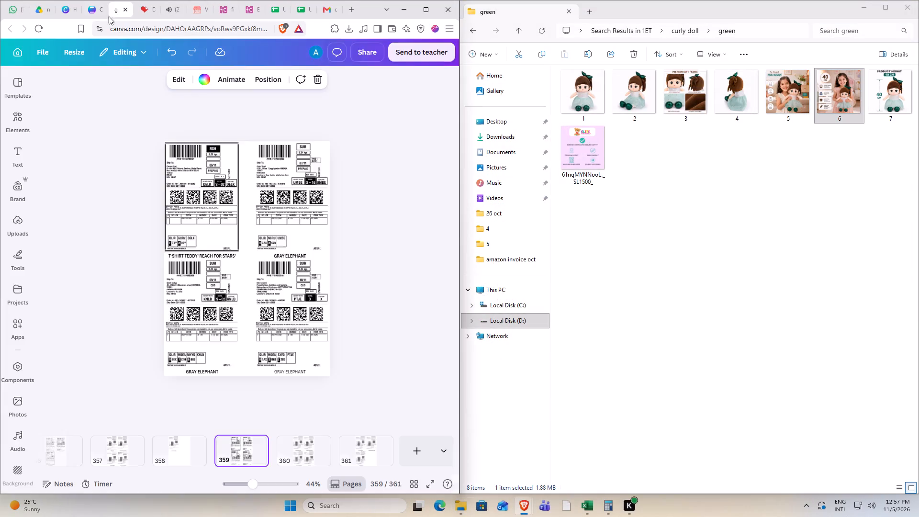
{"action": "left_click", "coordinate": [87, 12]}
{"action": "double_click", "coordinate": [314, 132]}
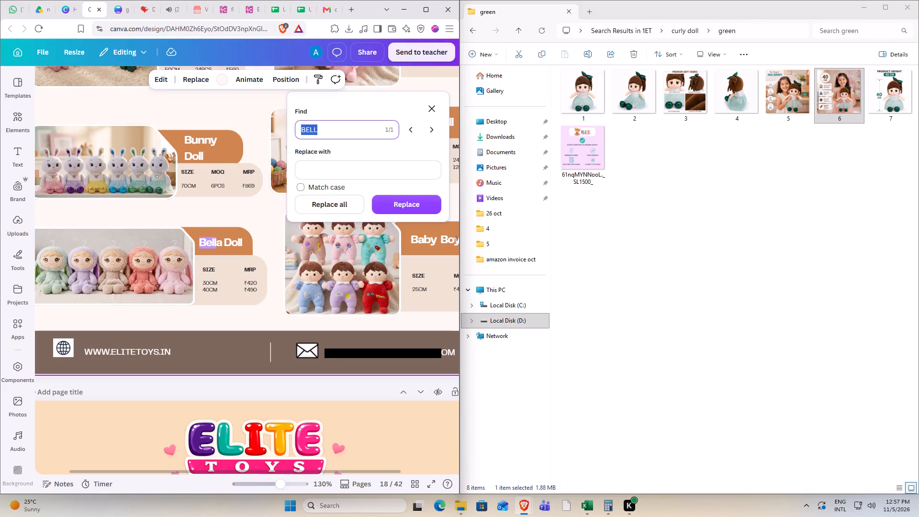
{"action": "type", "text": "CURLY"}
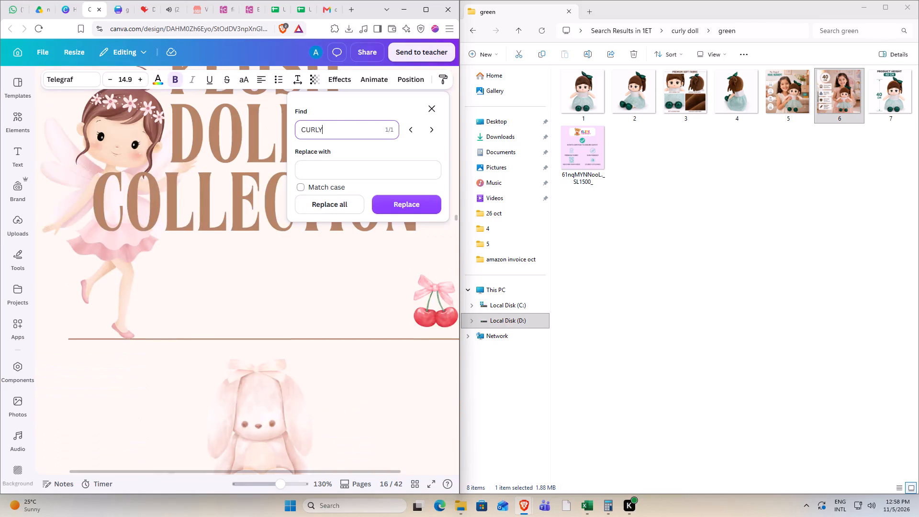
{"action": "scroll", "coordinate": [338, 238], "scroll_direction": "down", "scroll_amount": 7, "text": "ctrl"}
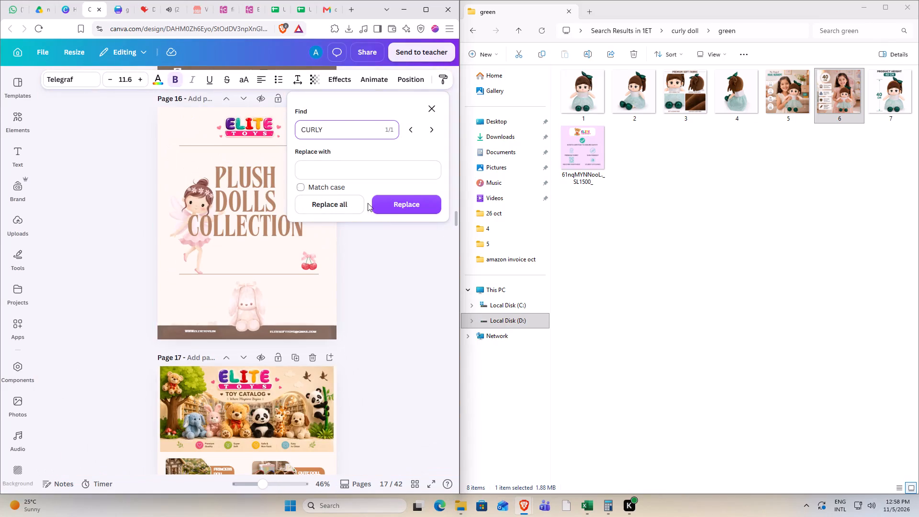
{"action": "left_click", "coordinate": [427, 131]}
{"action": "scroll", "coordinate": [235, 259], "scroll_direction": "down", "scroll_amount": 6}
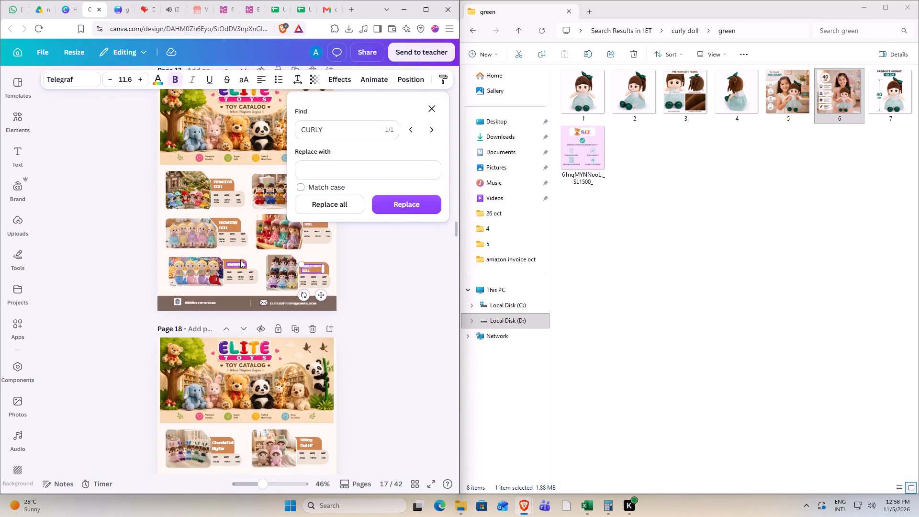
{"action": "scroll", "coordinate": [328, 276], "scroll_direction": "up", "scroll_amount": 6, "text": "ctrl"}
{"action": "scroll", "coordinate": [428, 256], "scroll_direction": "up", "scroll_amount": 1, "text": "ctrl"}
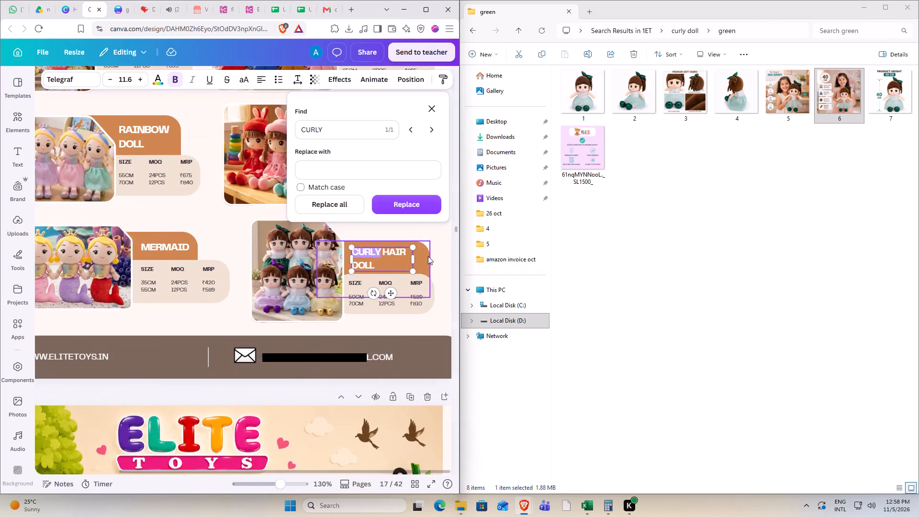
{"action": "left_click", "coordinate": [440, 274]}
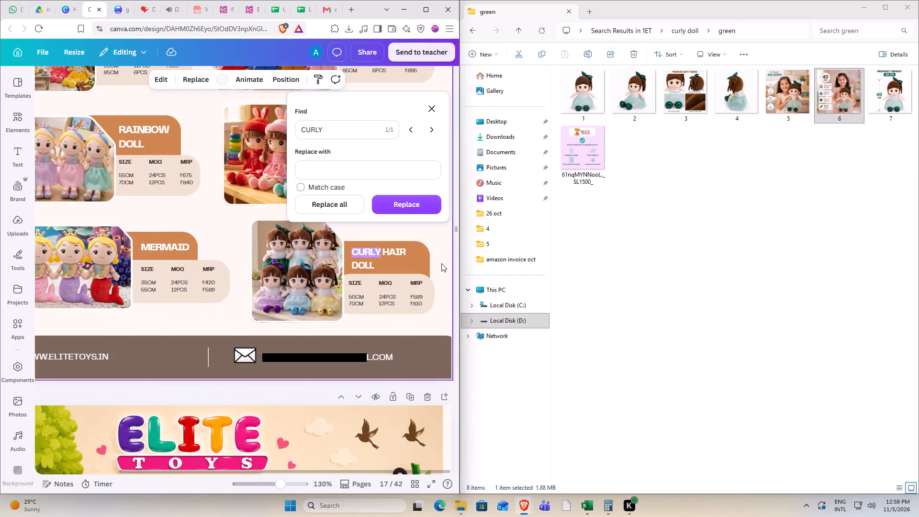
{"action": "scroll", "coordinate": [442, 263], "scroll_direction": "up", "scroll_amount": 2, "text": "ctrl"}
{"action": "scroll", "coordinate": [442, 263], "scroll_direction": "down", "scroll_amount": 2, "text": "ctrl"}
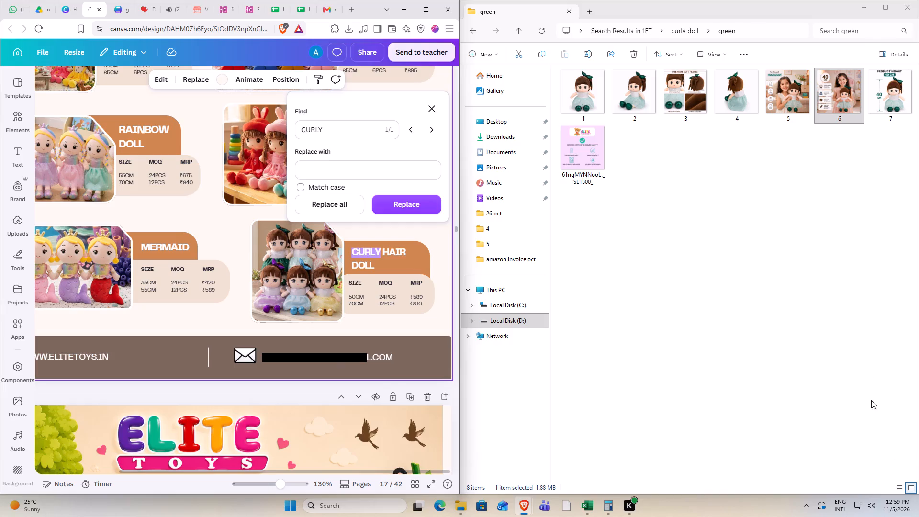
Calculate 285 × 3 in Calculator.
{"action": "left_click", "coordinate": [603, 508]}
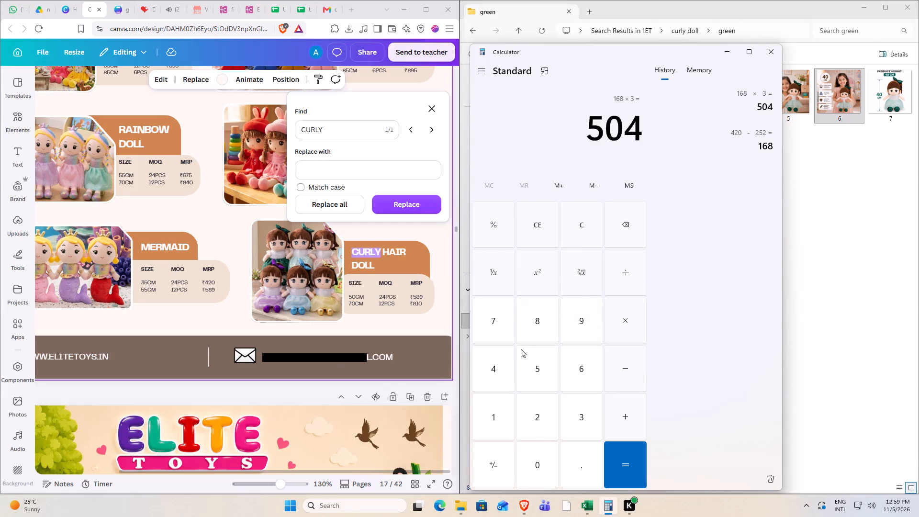
{"action": "left_click", "coordinate": [535, 218]}
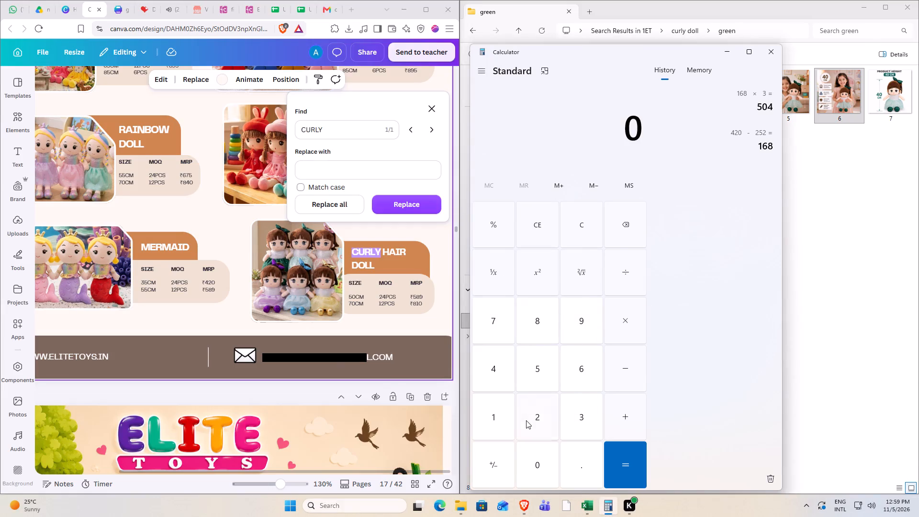
{"action": "left_click", "coordinate": [526, 420]}
{"action": "left_click", "coordinate": [542, 333]}
{"action": "left_click", "coordinate": [536, 368]}
{"action": "left_click", "coordinate": [620, 324]}
{"action": "left_click", "coordinate": [581, 415]}
{"action": "left_click", "coordinate": [637, 467]}
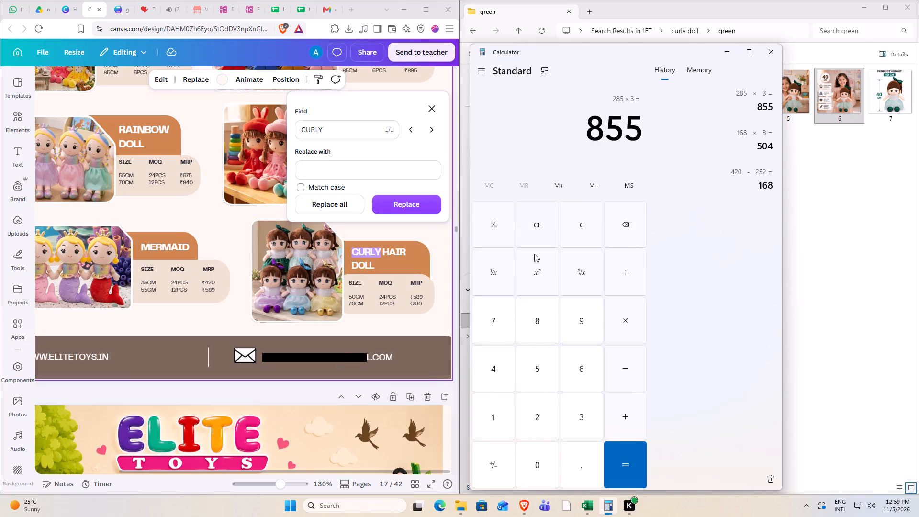
{"action": "left_click", "coordinate": [838, 224]}
Open the Packing Request Log in Vcom and copy the AWB number of the XPRESSBEES packing material shipment.
{"action": "left_click", "coordinate": [200, 12]}
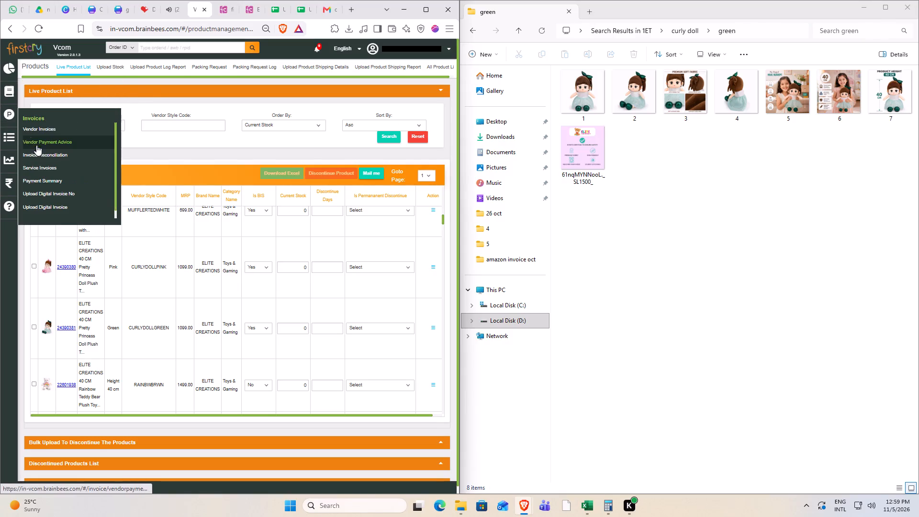
{"action": "left_click", "coordinate": [48, 148]}
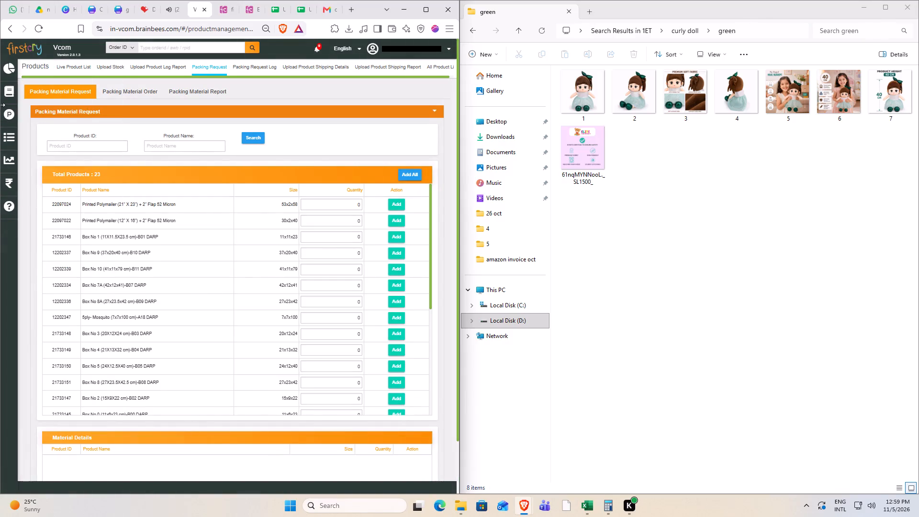
{"action": "left_click", "coordinate": [34, 154]}
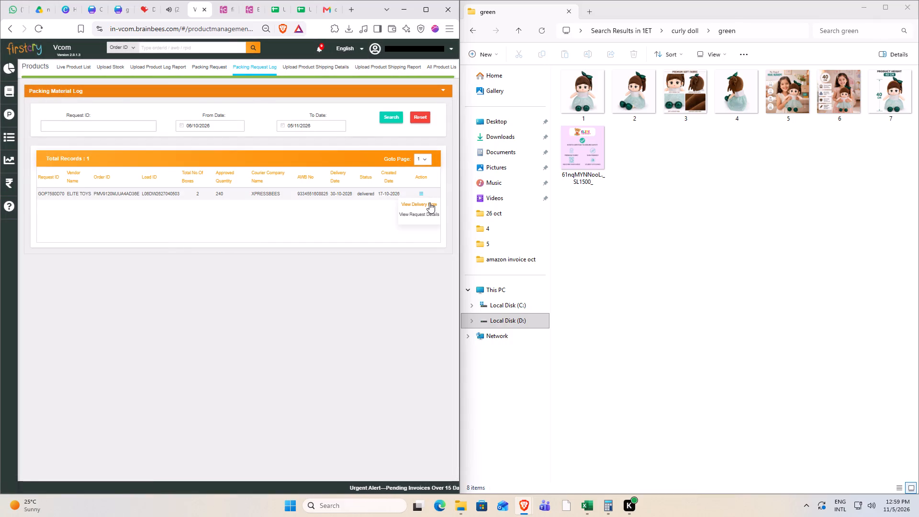
{"action": "double_click", "coordinate": [314, 193]}
{"action": "key", "text": "ctrl+c"}
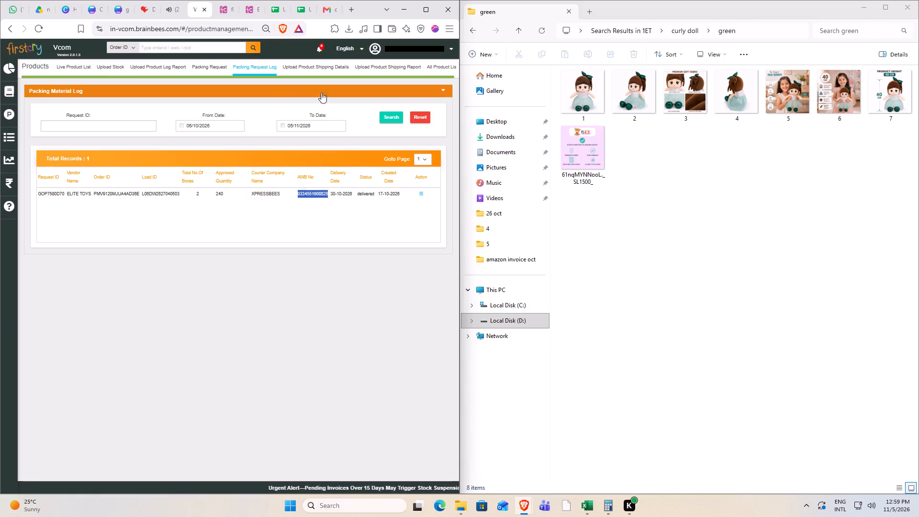
Search the web for XPRESBEES TRACKING in a new browser tab.
{"action": "left_click", "coordinate": [350, 5]}
{"action": "left_click", "coordinate": [201, 140]}
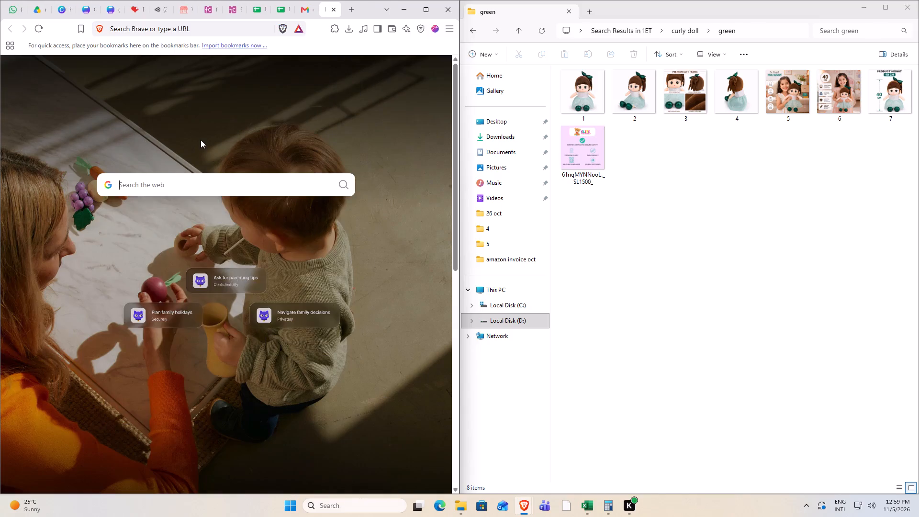
{"action": "type", "text": "XPRESBEES"}
{"action": "key", "text": "space"}
{"action": "type", "text": "TRACKING\\"}
{"action": "key", "text": "BackSpace"}
{"action": "key", "text": "Return"}
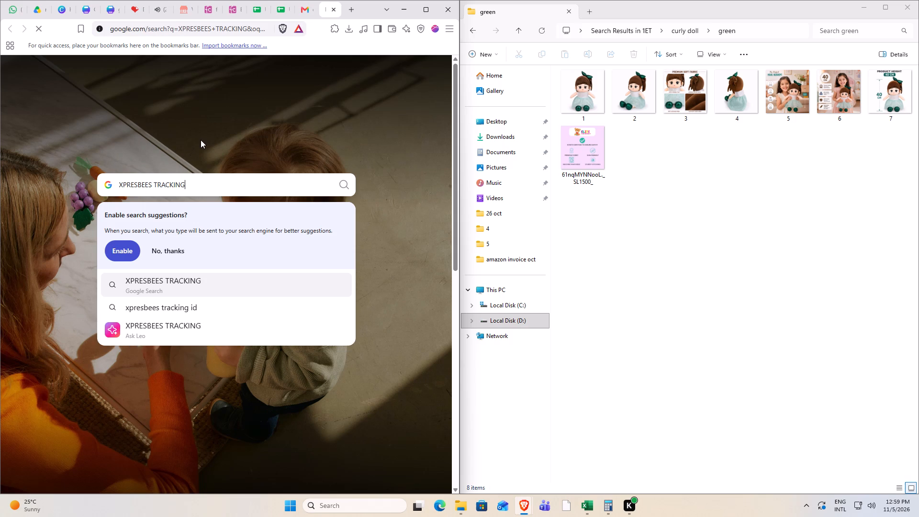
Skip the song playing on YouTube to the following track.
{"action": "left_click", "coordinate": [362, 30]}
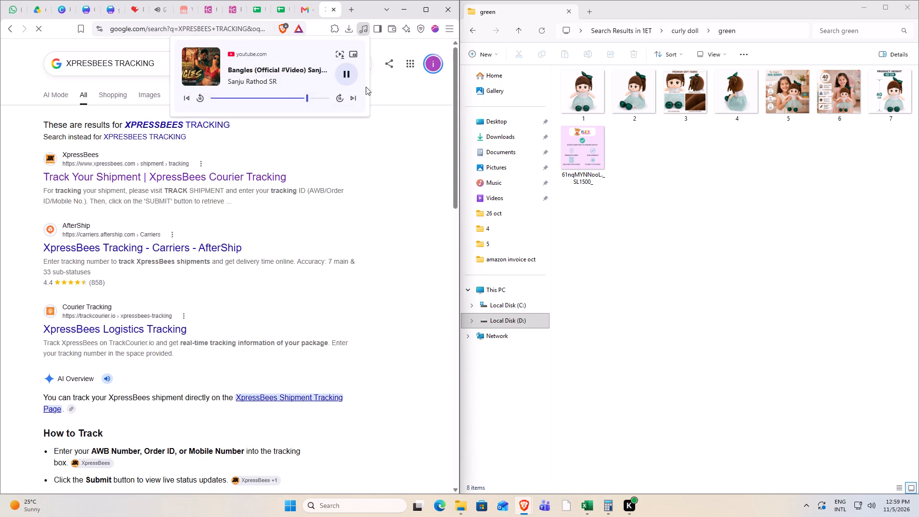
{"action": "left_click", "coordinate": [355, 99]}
Open the XpressBees shipment tracking page and track the packing material shipment by its copied AWB number.
{"action": "left_click", "coordinate": [146, 172]}
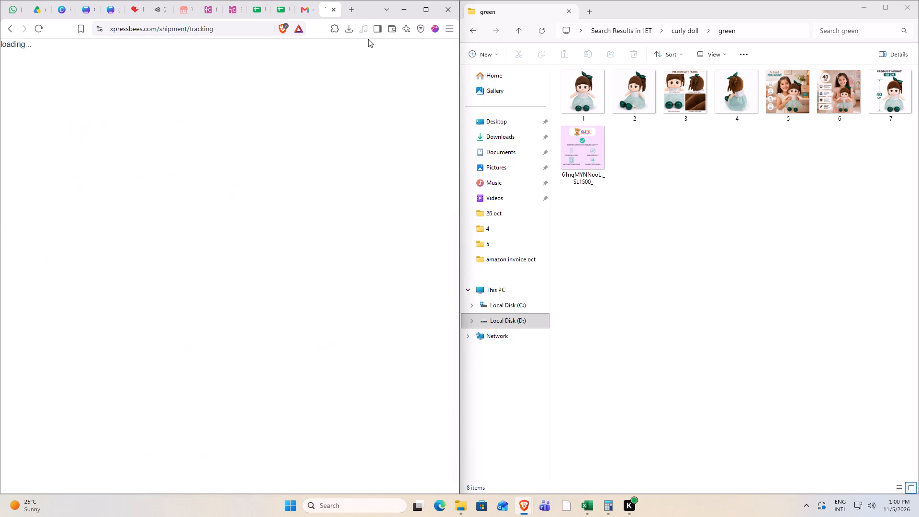
{"action": "left_click", "coordinate": [317, 276]}
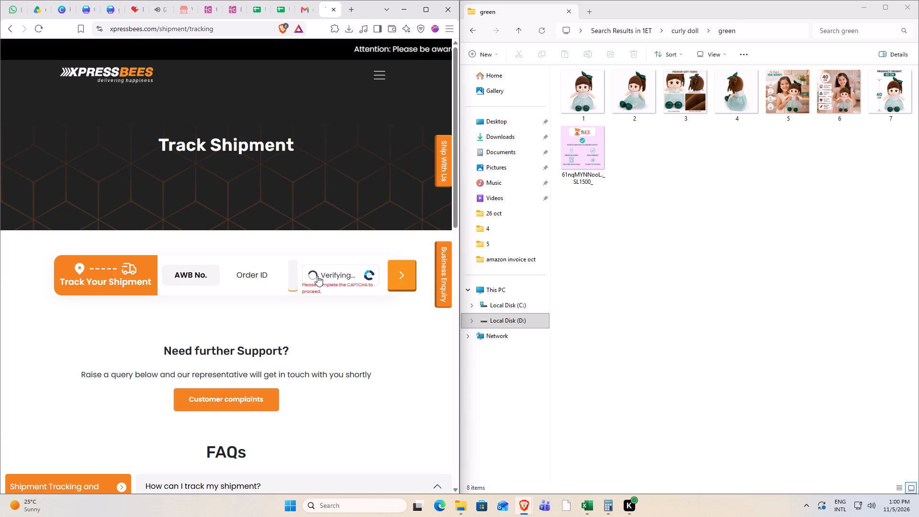
{"action": "scroll", "coordinate": [249, 228], "scroll_direction": "down", "scroll_amount": 2, "text": "ctrl"}
{"action": "left_click", "coordinate": [249, 226]}
{"action": "key", "text": "ctrl+v"}
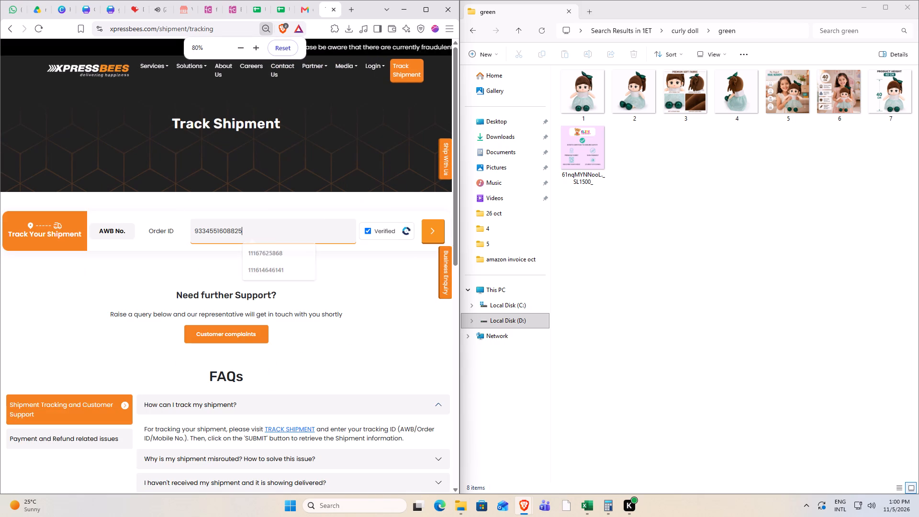
{"action": "left_click", "coordinate": [428, 227]}
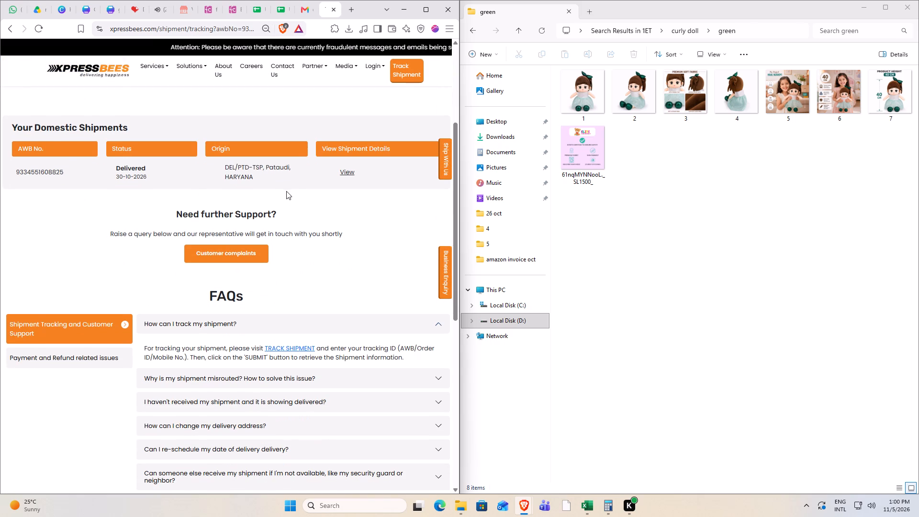
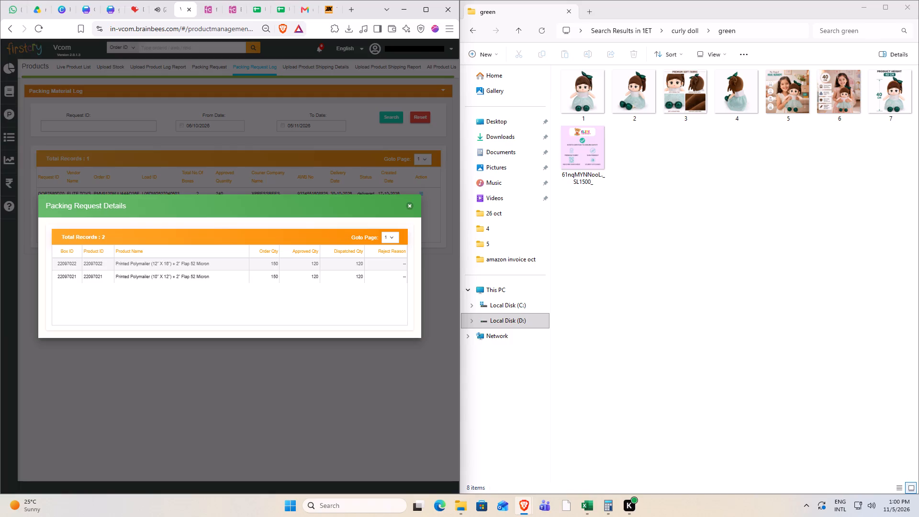
Select the product ID of the Printed Polymailer (12" X 16") in the packing request details.
{"action": "double_click", "coordinate": [95, 262]}
Copy product ID 22097022 of the 12" X 16" Printed Polymailer into cell B8 of the Untitled spreadsheet with the cml numbers.
{"action": "key", "text": "ctrl+c"}
{"action": "left_click", "coordinate": [362, 516]}
{"action": "left_click", "coordinate": [360, 507]}
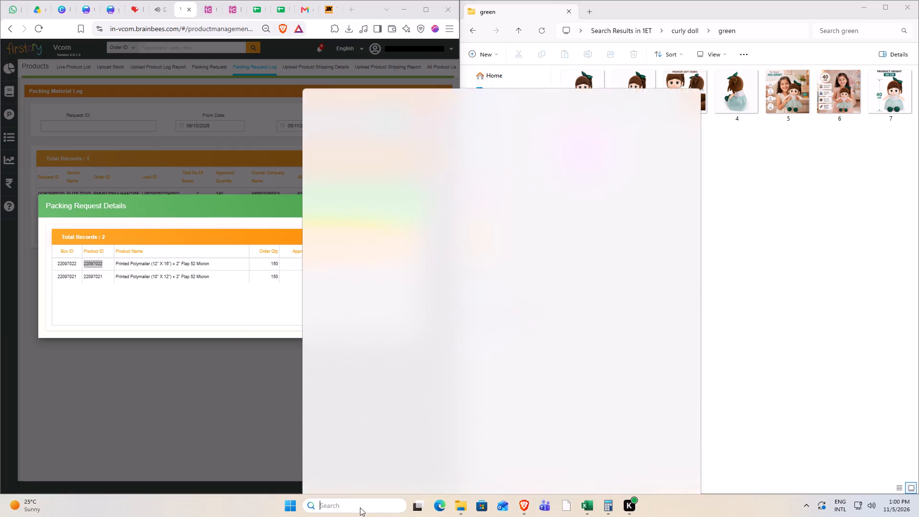
{"action": "left_click", "coordinate": [581, 511]}
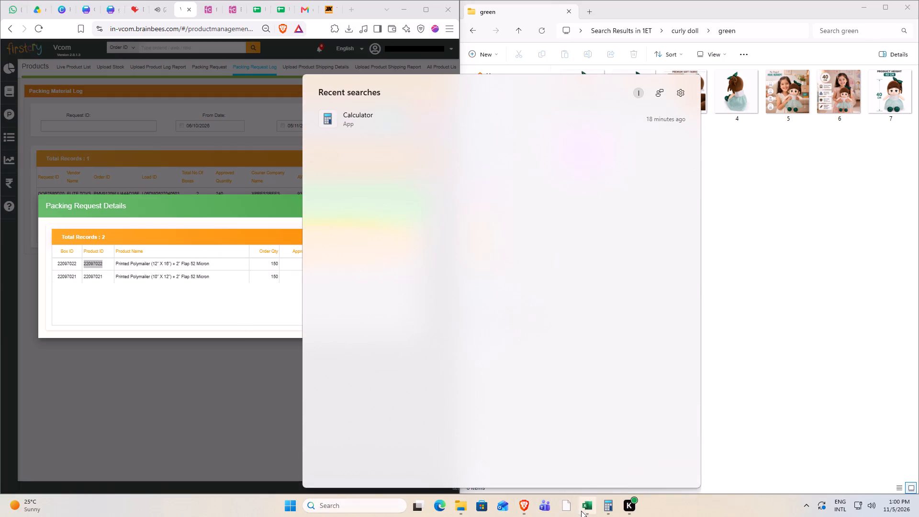
{"action": "left_click", "coordinate": [589, 515]}
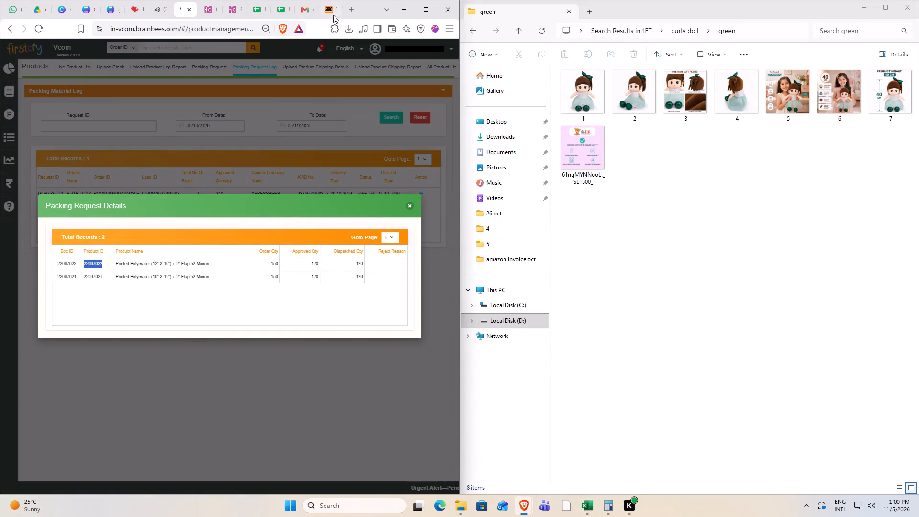
{"action": "left_click", "coordinate": [280, 6]}
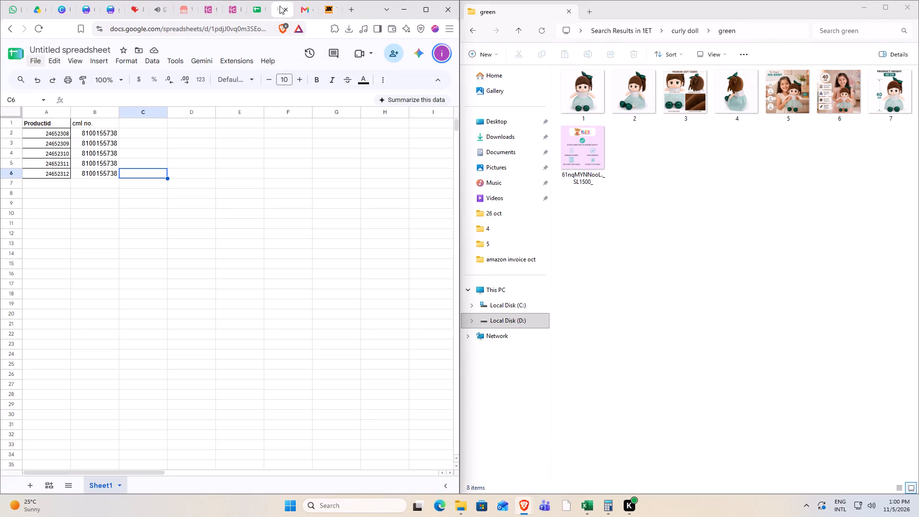
{"action": "left_click", "coordinate": [118, 191]}
{"action": "key", "text": "ctrl+v"}
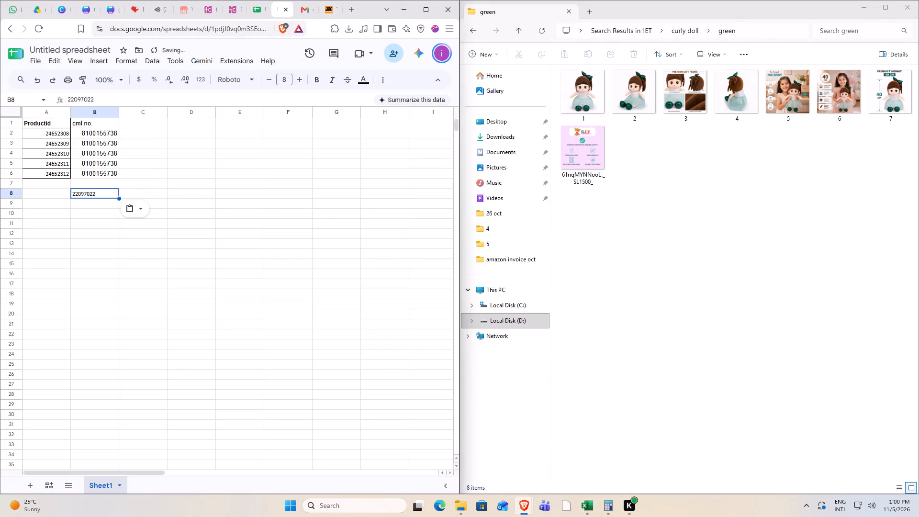
Return to the packing request details and select the product ID of the Printed Polymailer (10" X 12").
{"action": "left_click", "coordinate": [178, 18]}
{"action": "double_click", "coordinate": [95, 277]}
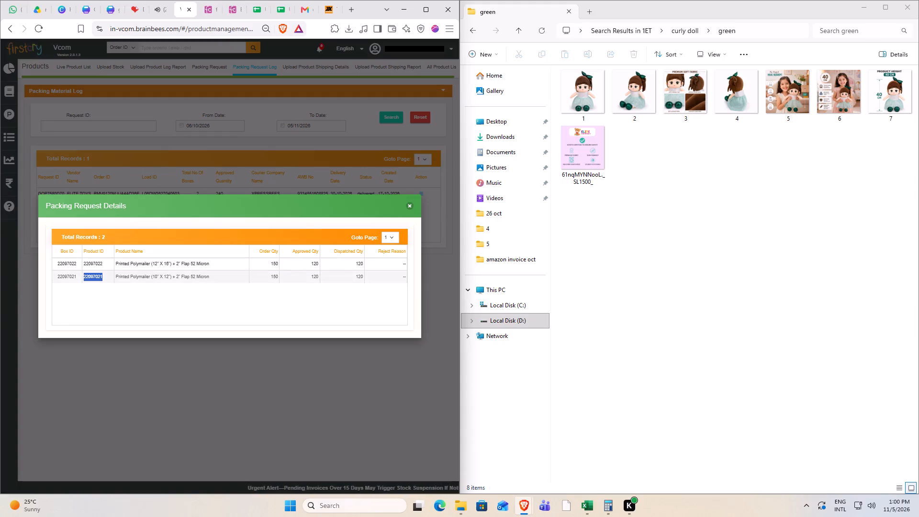
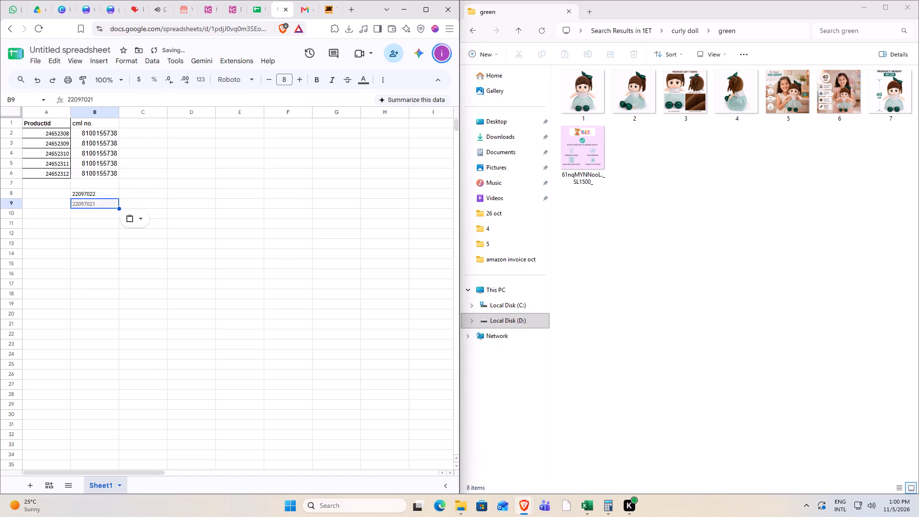
Return to the FirstCry Vcom portal, close the packing request details, and open the Packing Request page.
{"action": "left_click", "coordinate": [224, 15]}
{"action": "left_click", "coordinate": [205, 14]}
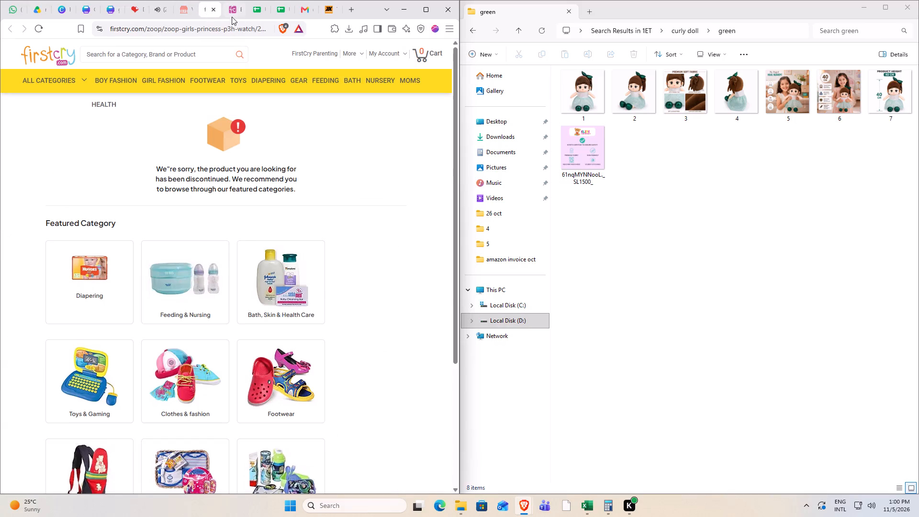
{"action": "left_click", "coordinate": [235, 14]}
{"action": "left_click", "coordinate": [181, 16]}
{"action": "left_click", "coordinate": [342, 178]}
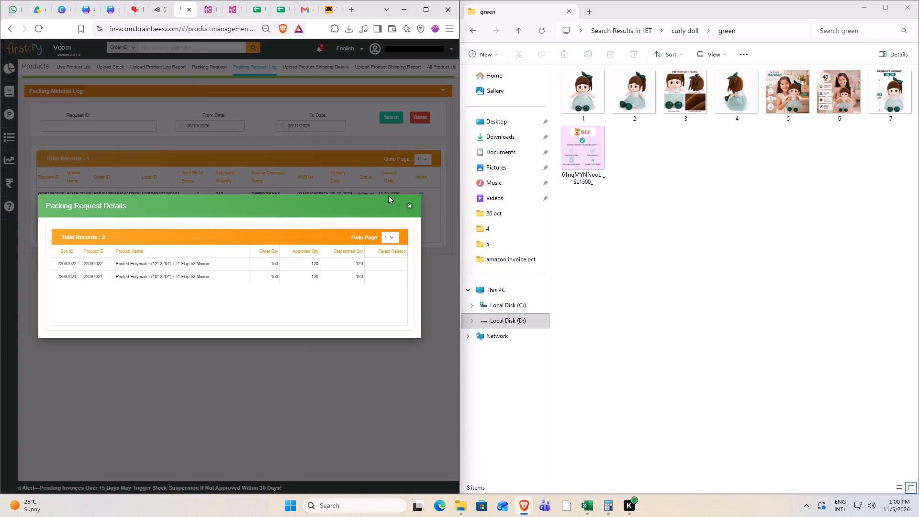
{"action": "left_click", "coordinate": [411, 206]}
{"action": "left_click", "coordinate": [202, 67]}
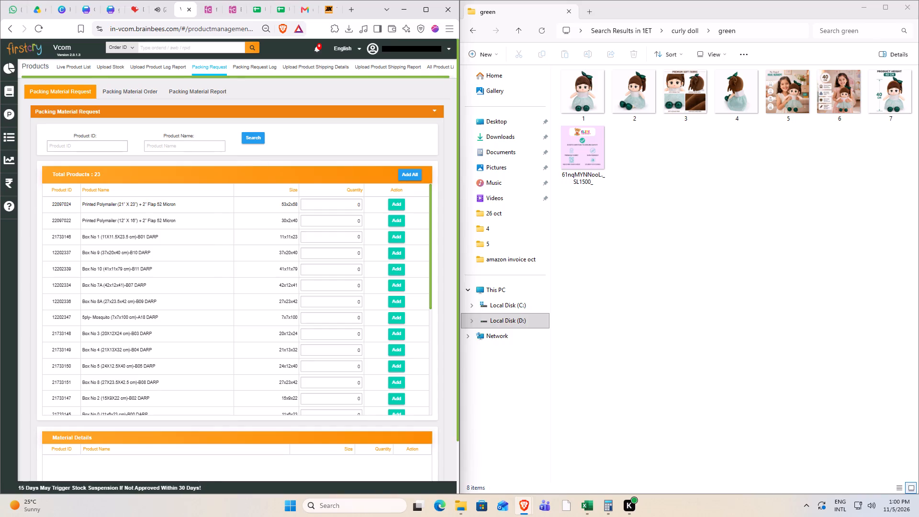
Activate the Product ID search field of the Packing Material Request form.
{"action": "left_click", "coordinate": [88, 142]}
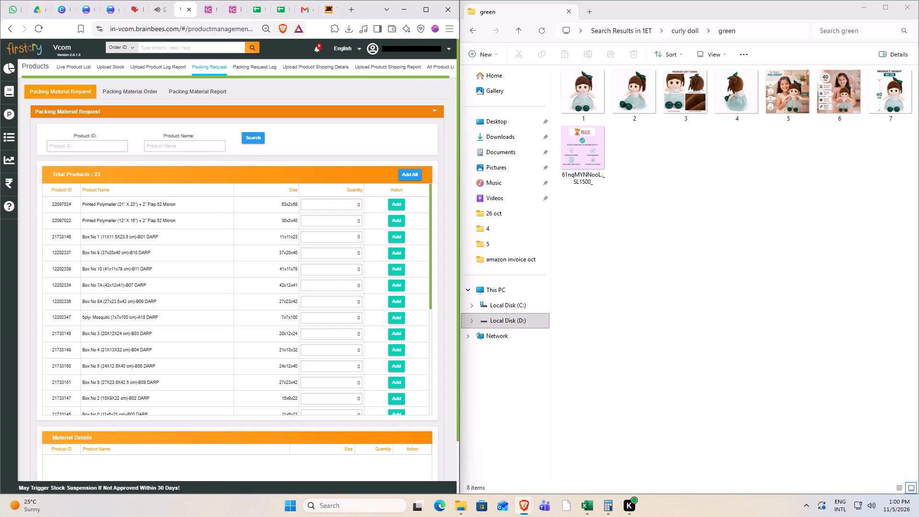